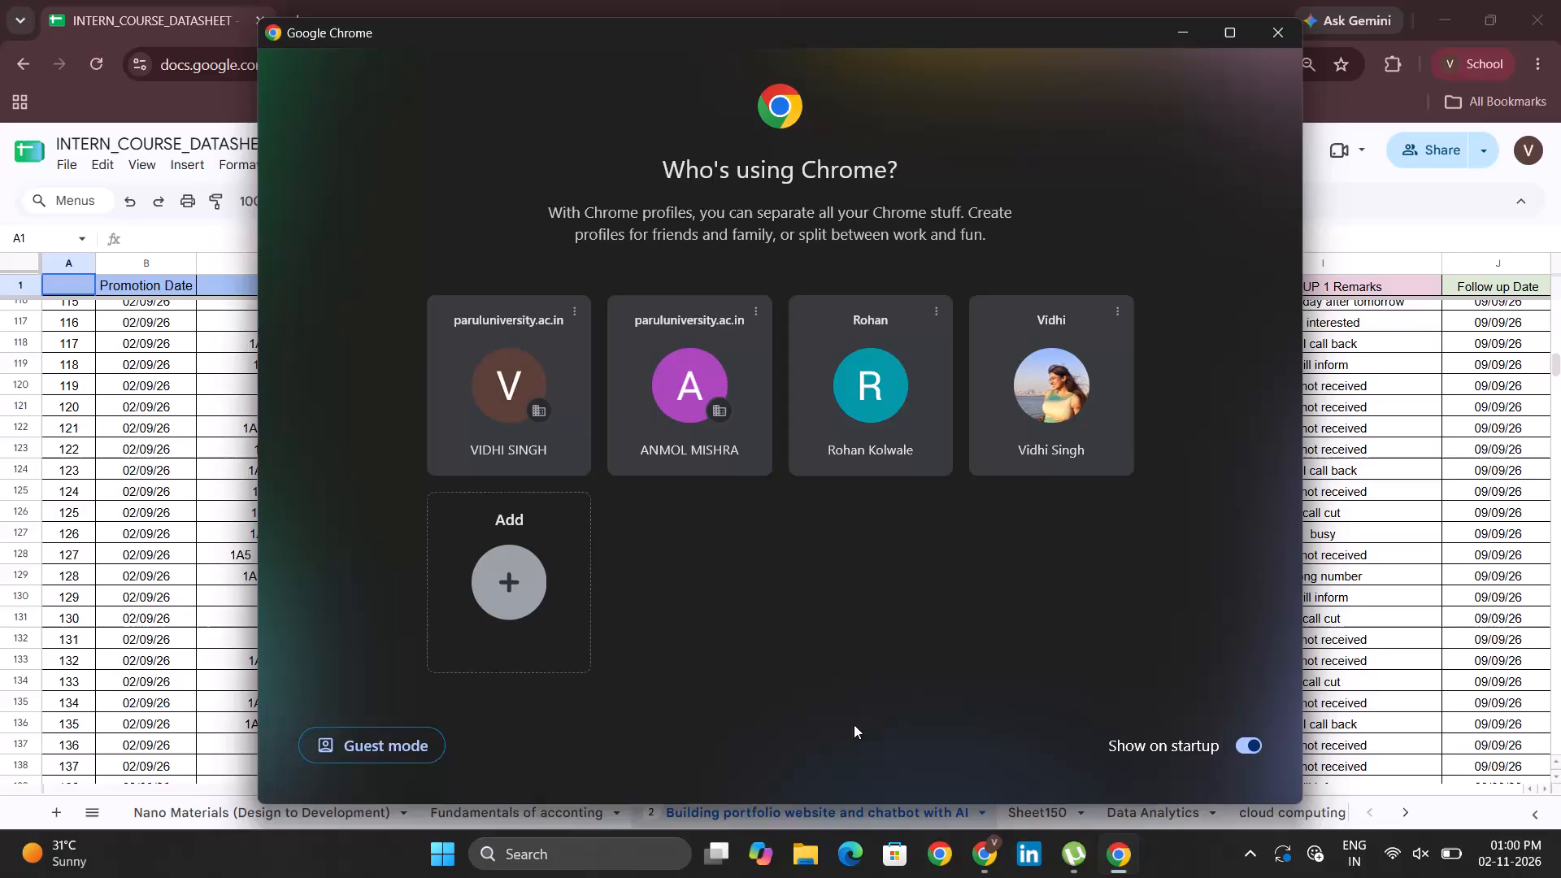
Dismiss the Chrome profile chooser to return to the INTERN_COURSE_DATASHEET spreadsheet.
{"action": "left_click", "coordinate": [1285, 22]}
Examine the students' follow-up remarks, follow-up dates and statuses in the Building portfolio website and chatbot with AI sheet.
{"action": "scroll", "coordinate": [1225, 469], "scroll_direction": "left", "scroll_amount": 3}
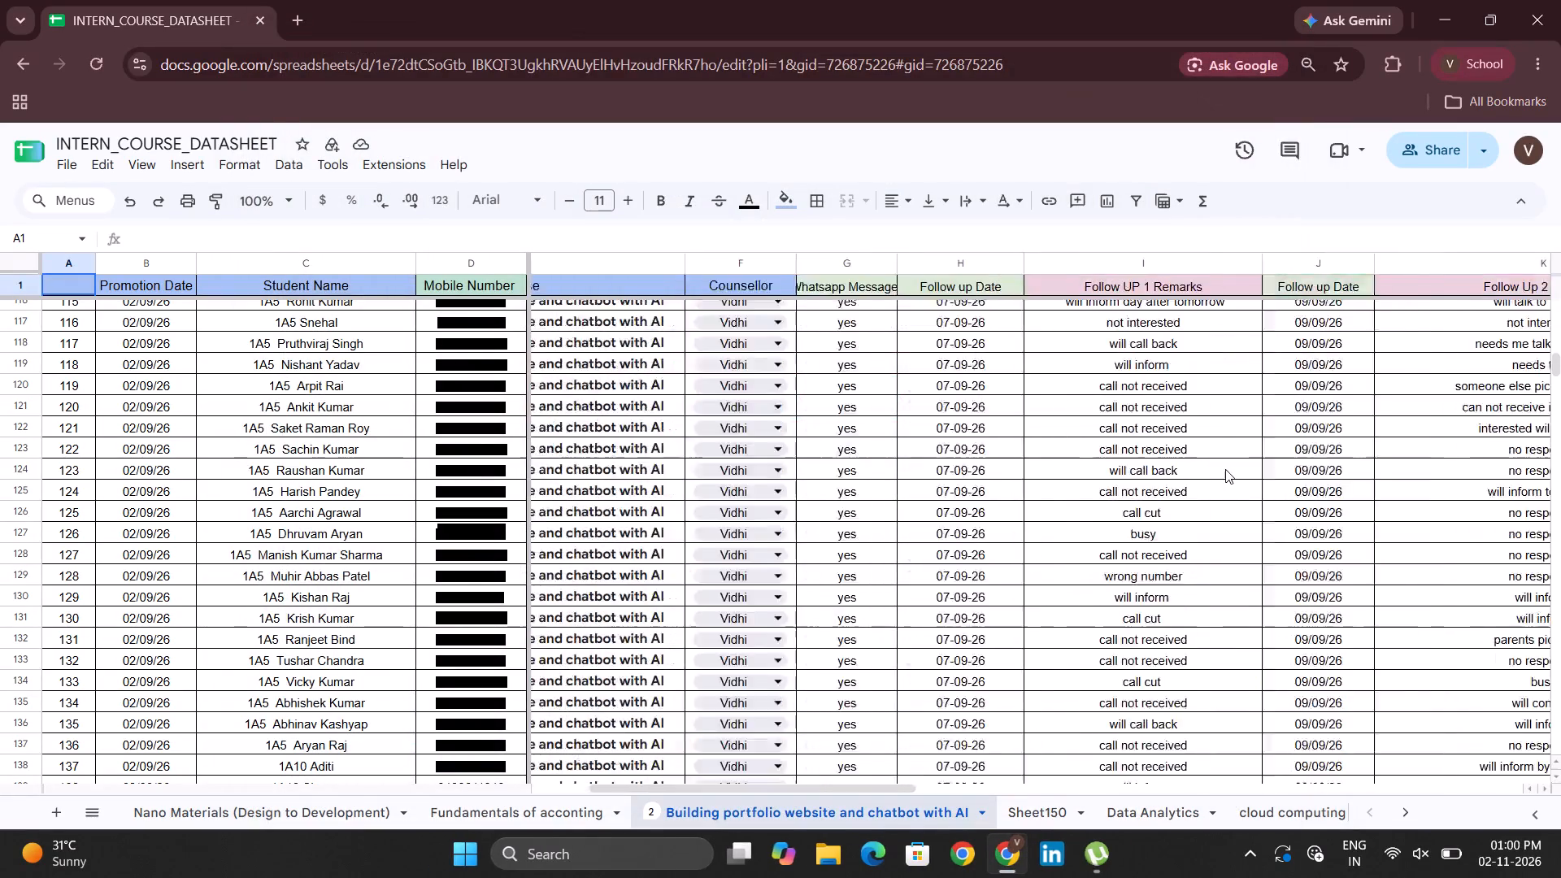
{"action": "scroll", "coordinate": [1225, 469], "scroll_direction": "left", "scroll_amount": 2}
{"action": "scroll", "coordinate": [1225, 469], "scroll_direction": "right", "scroll_amount": 1}
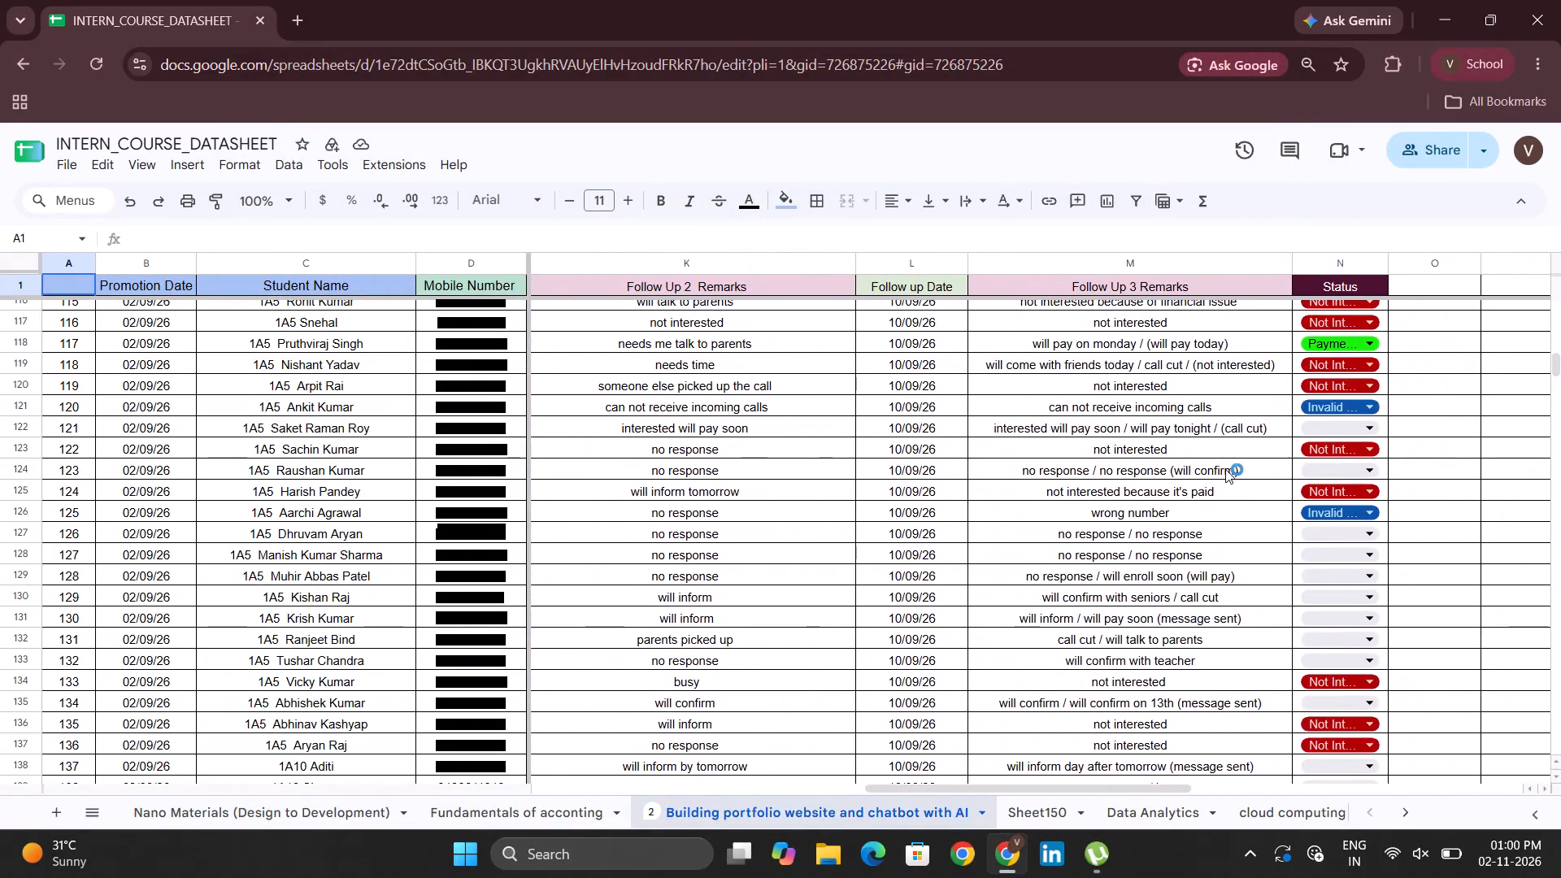
{"action": "scroll", "coordinate": [1225, 469], "scroll_direction": "right", "scroll_amount": 1}
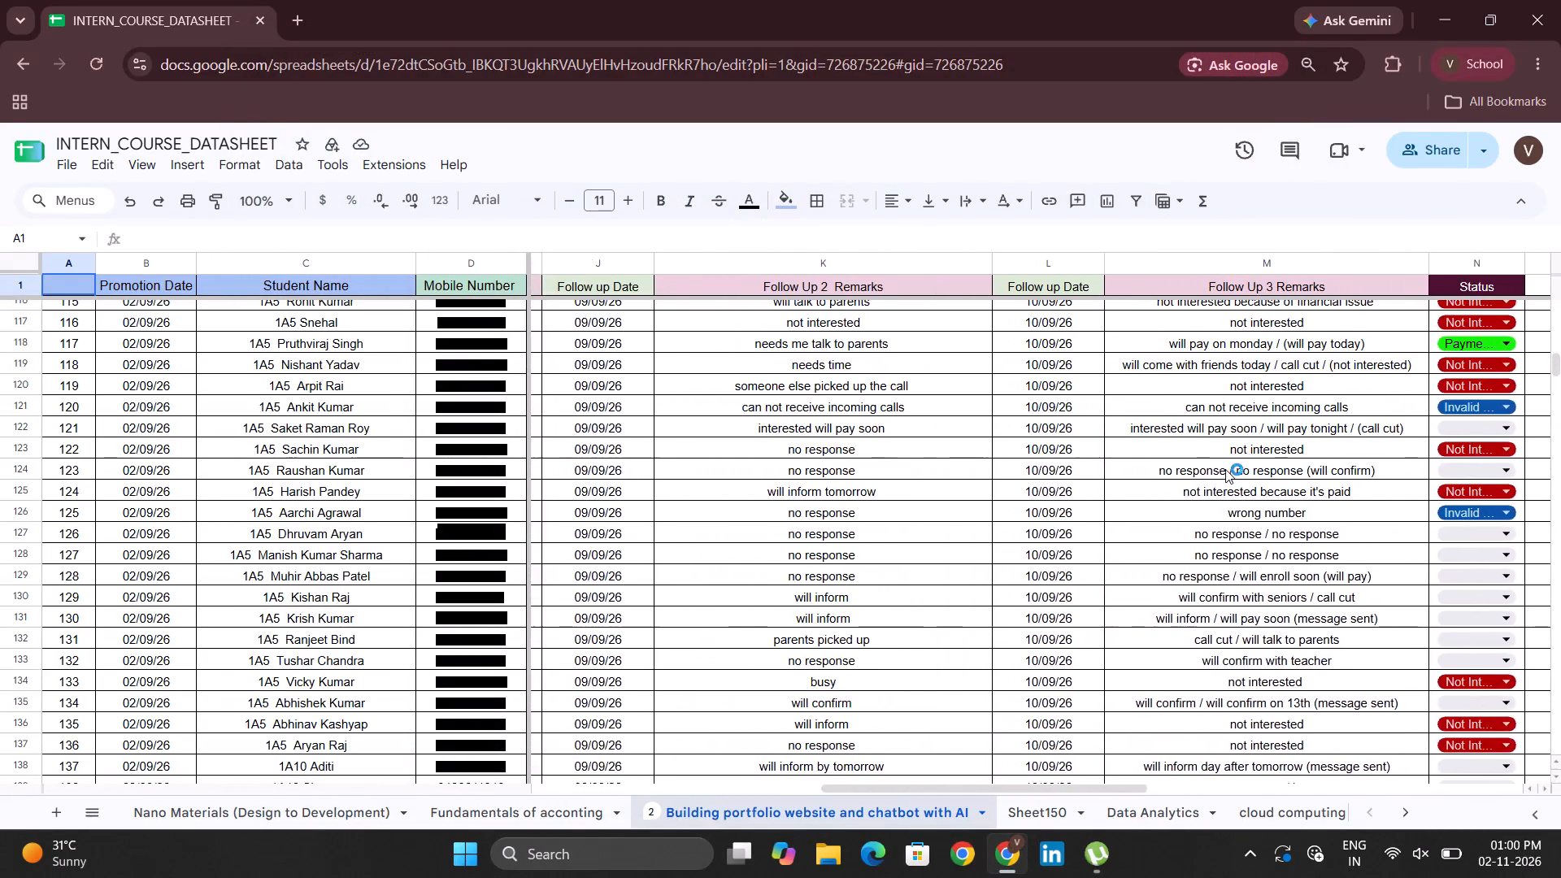
{"action": "scroll", "coordinate": [1225, 469], "scroll_direction": "right", "scroll_amount": 1}
{"action": "scroll", "coordinate": [1225, 469], "scroll_direction": "down", "scroll_amount": 6}
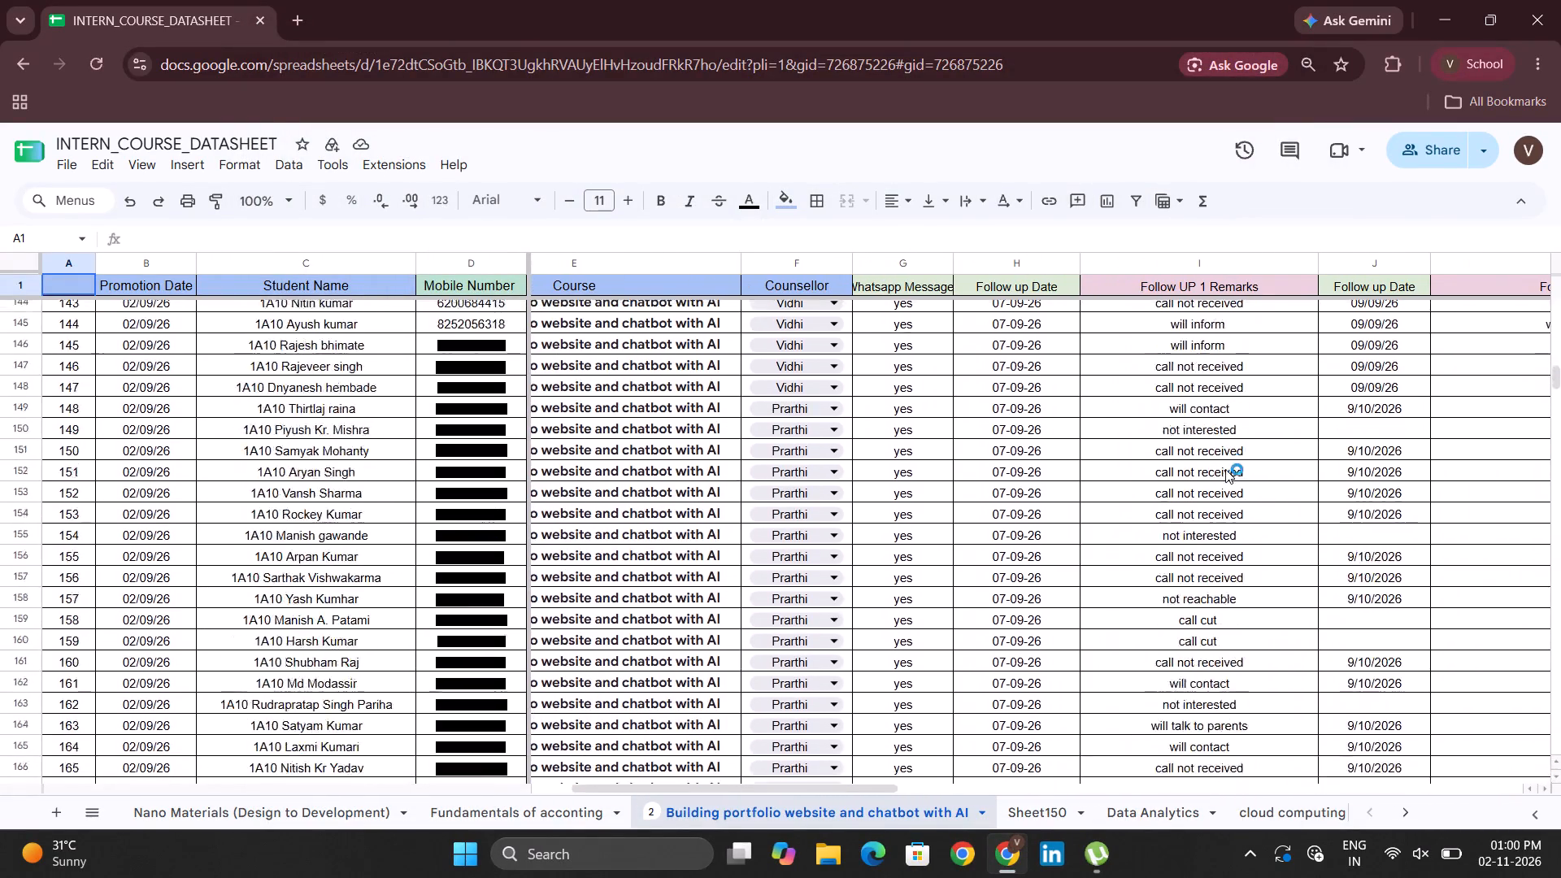
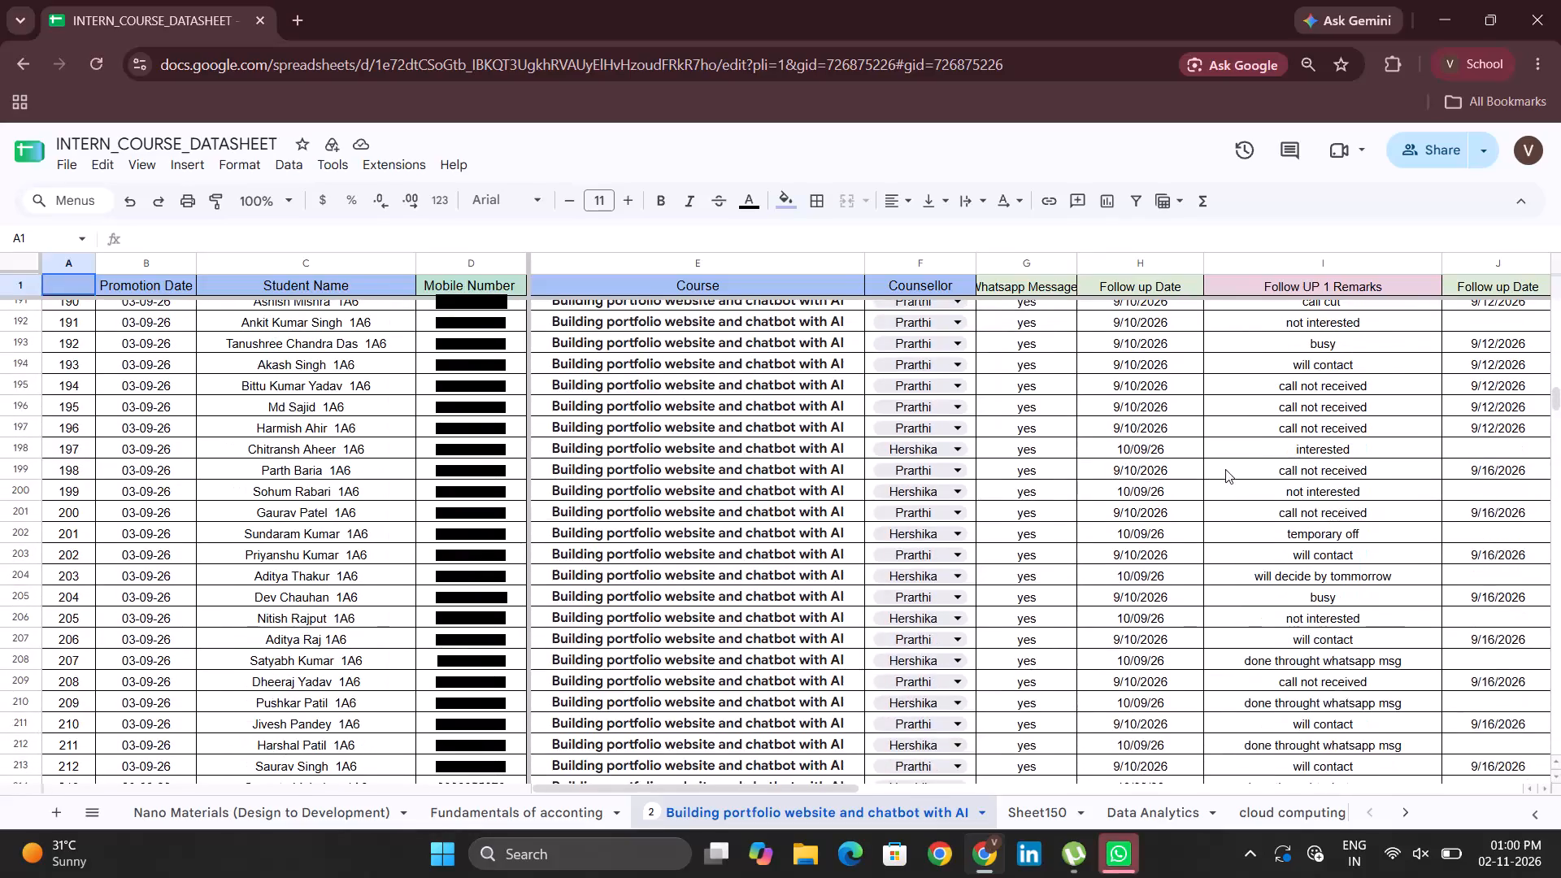
Examine the follow-up dates, remarks and statuses of the student records from row 192 down to about row 376.
{"action": "scroll", "coordinate": [1225, 469], "scroll_direction": "left", "scroll_amount": 2}
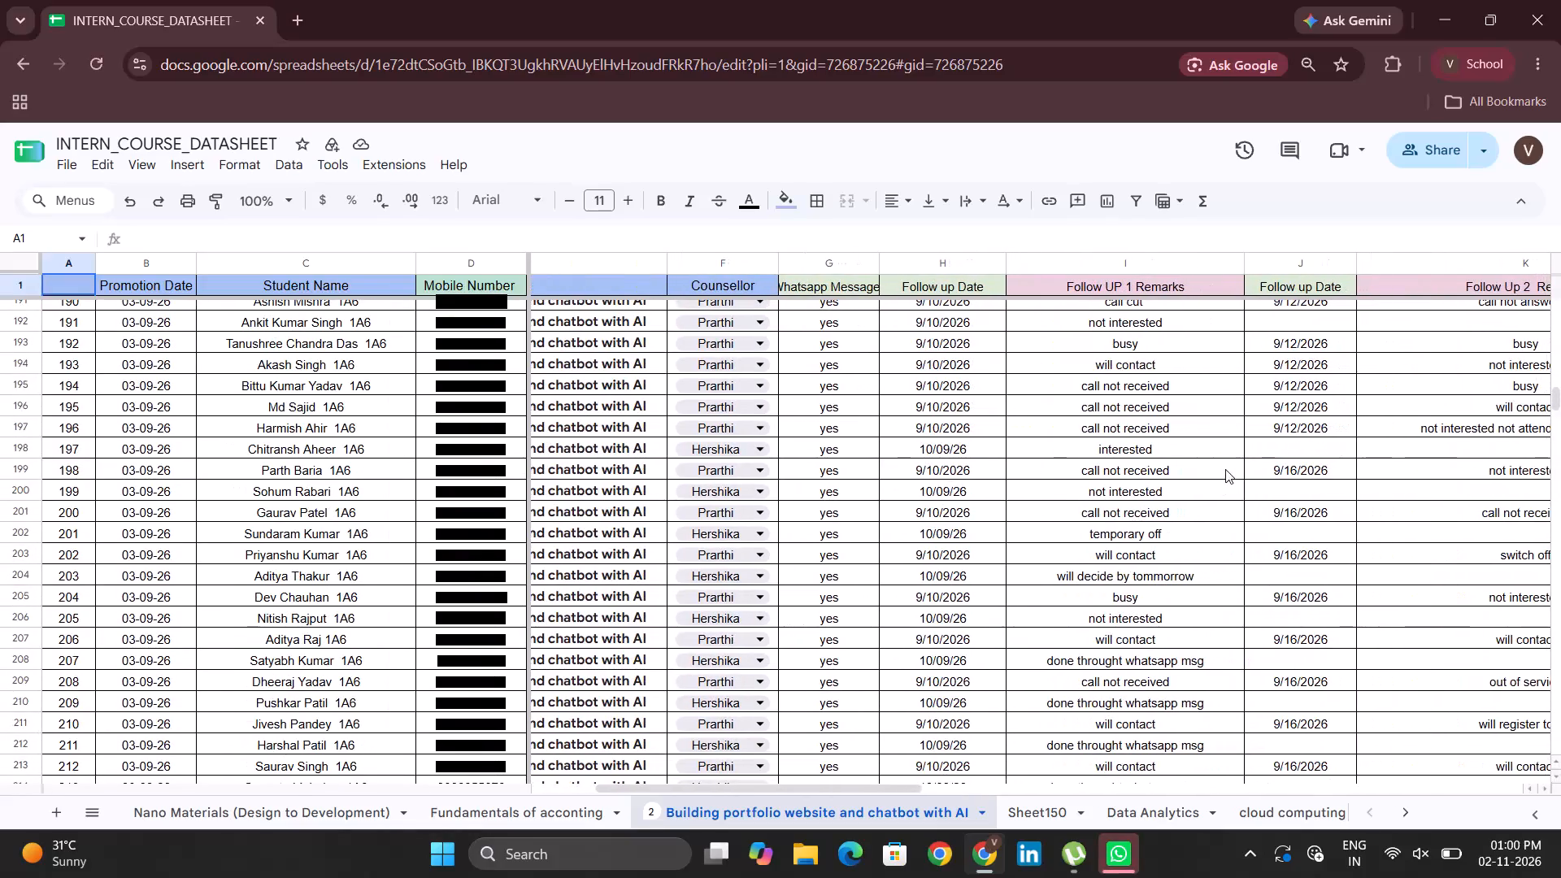
{"action": "scroll", "coordinate": [1225, 469], "scroll_direction": "down", "scroll_amount": 11}
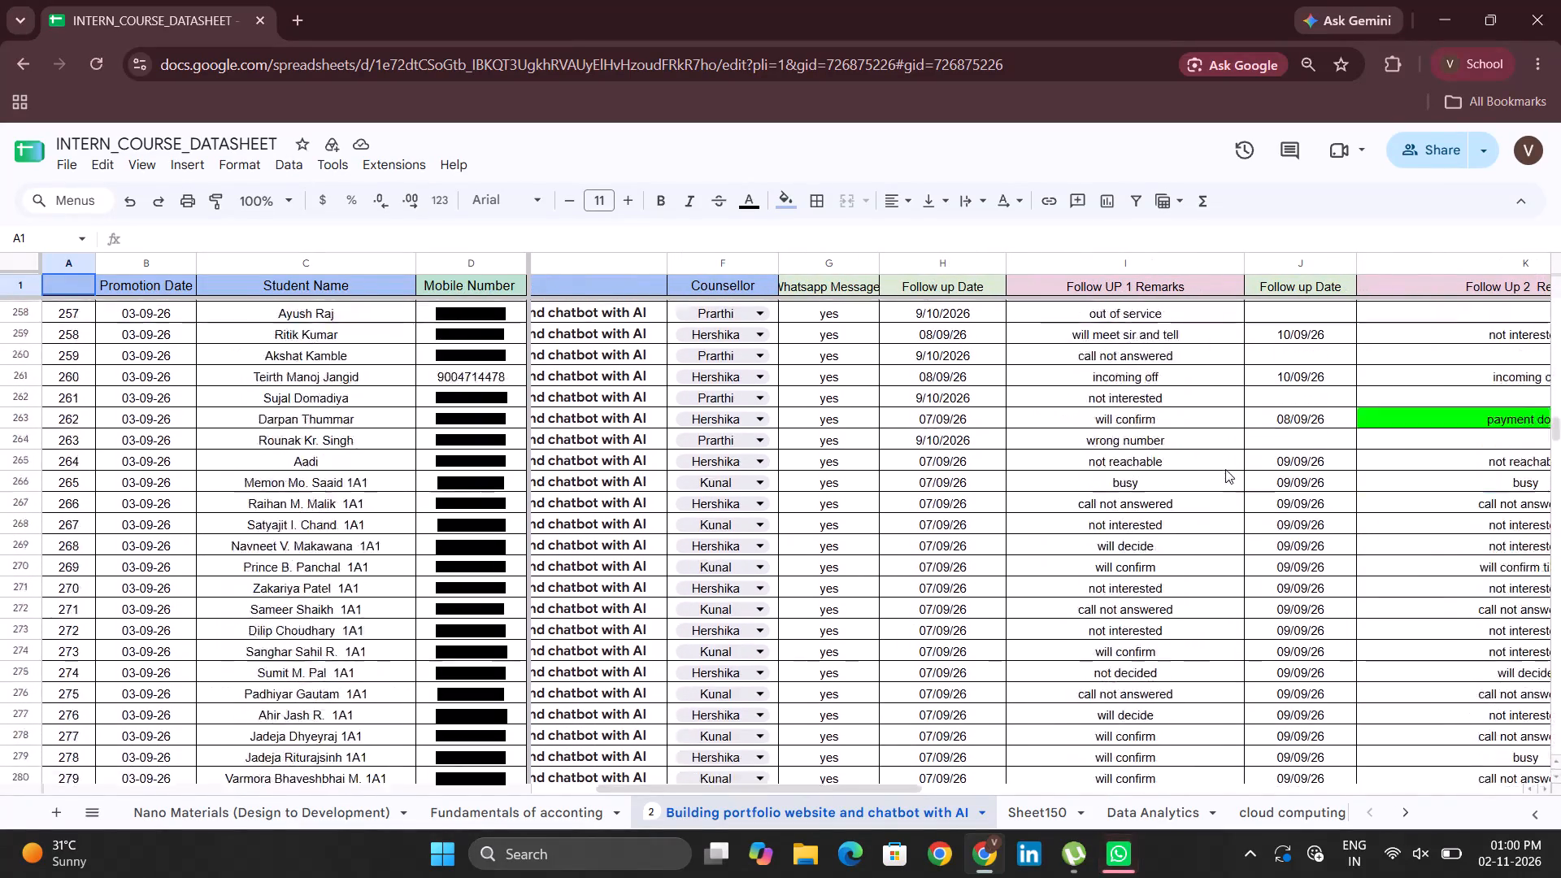
{"action": "scroll", "coordinate": [1225, 469], "scroll_direction": "down", "scroll_amount": 5}
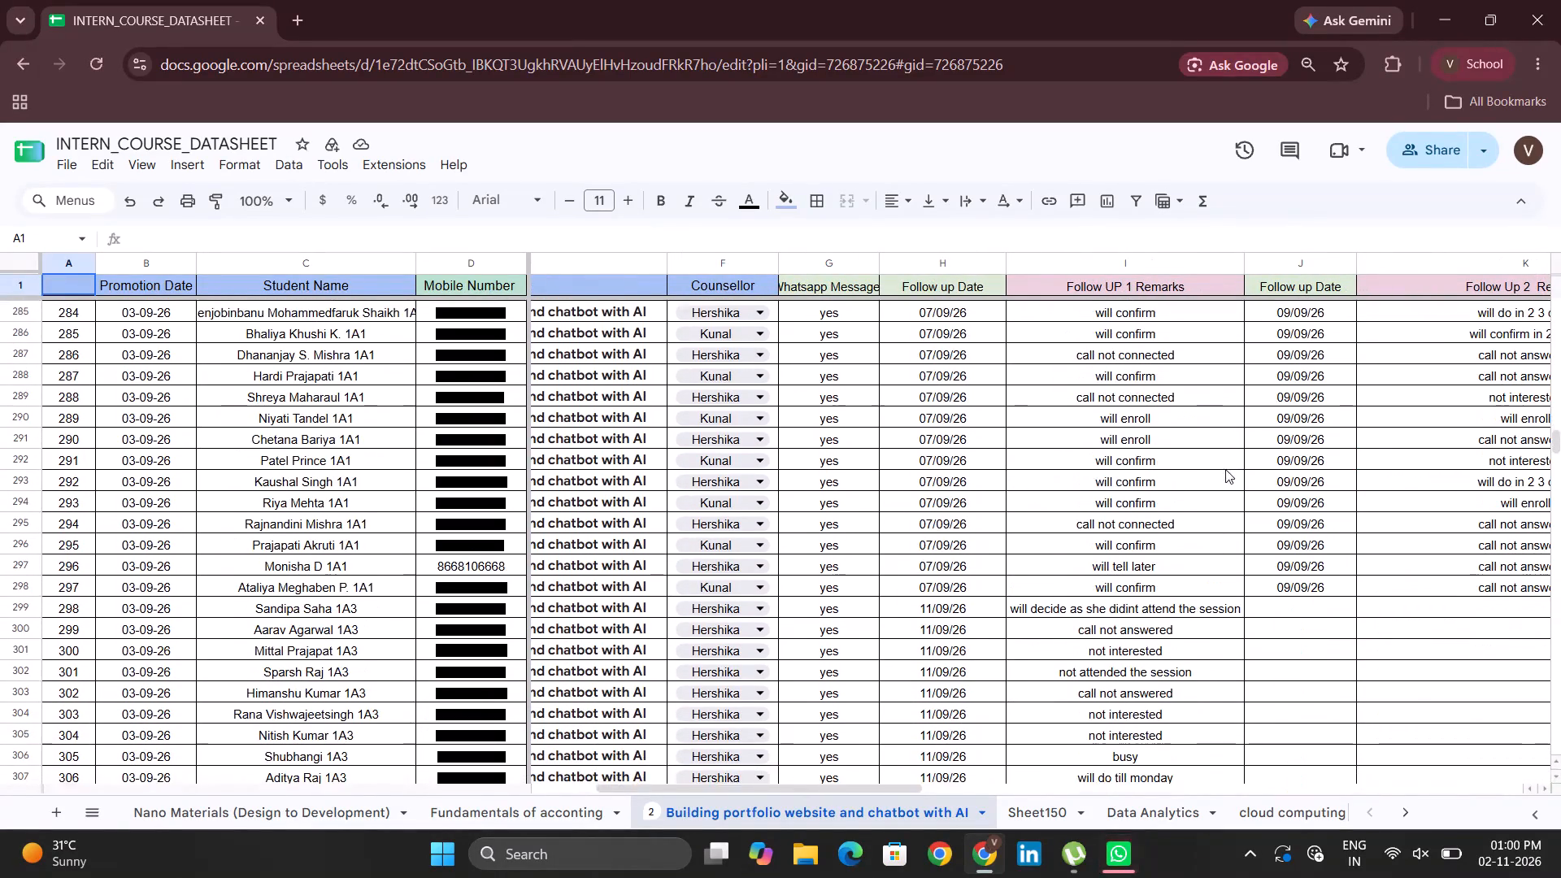
{"action": "scroll", "coordinate": [1225, 469], "scroll_direction": "down", "scroll_amount": 3}
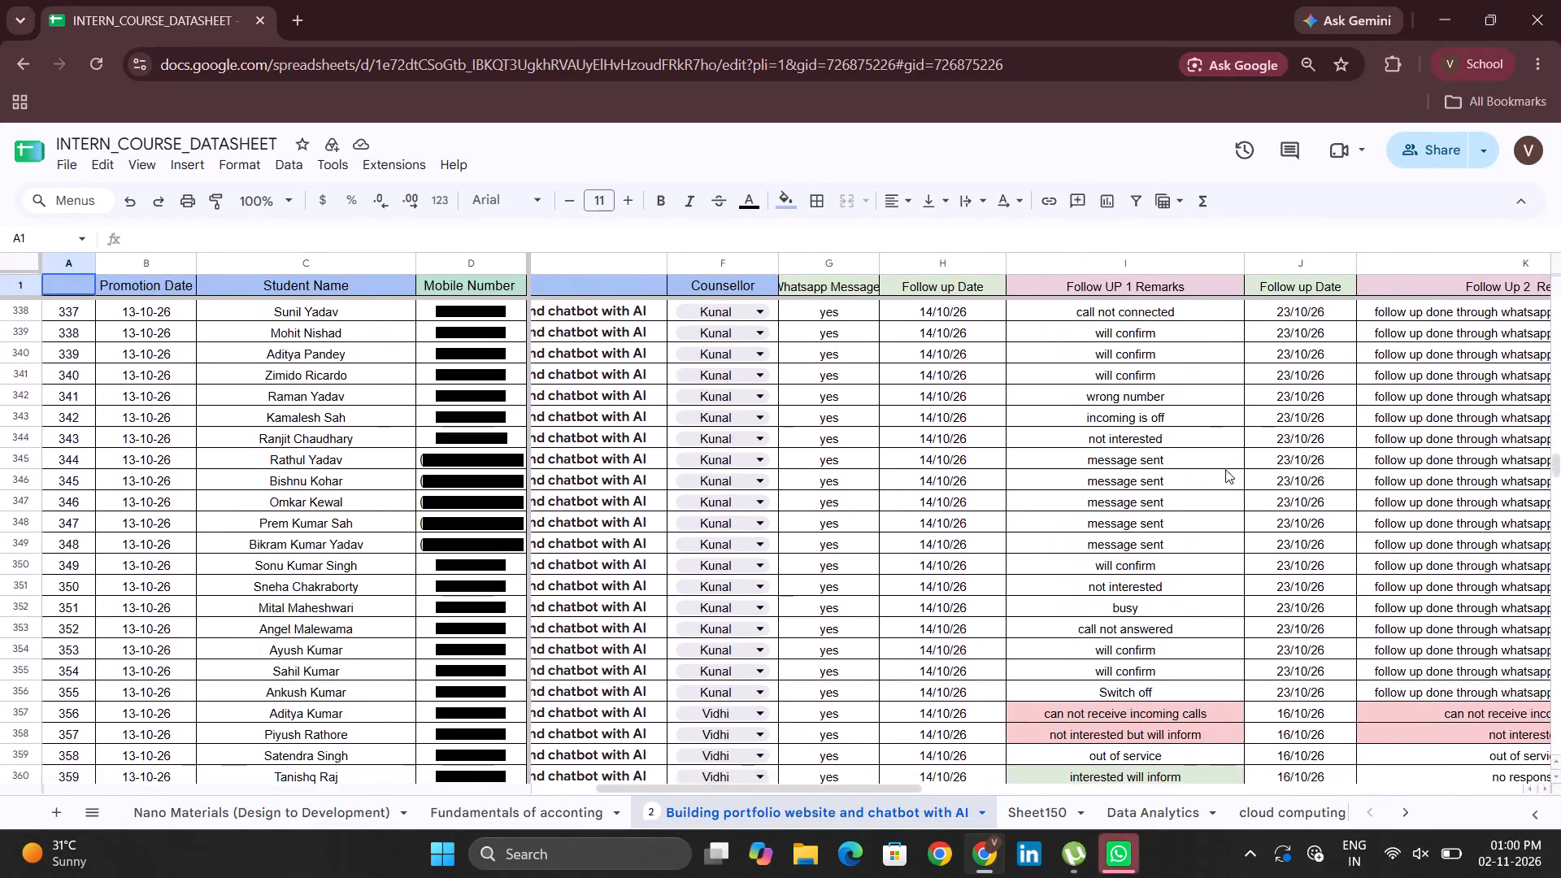
{"action": "scroll", "coordinate": [1225, 469], "scroll_direction": "down", "scroll_amount": 5}
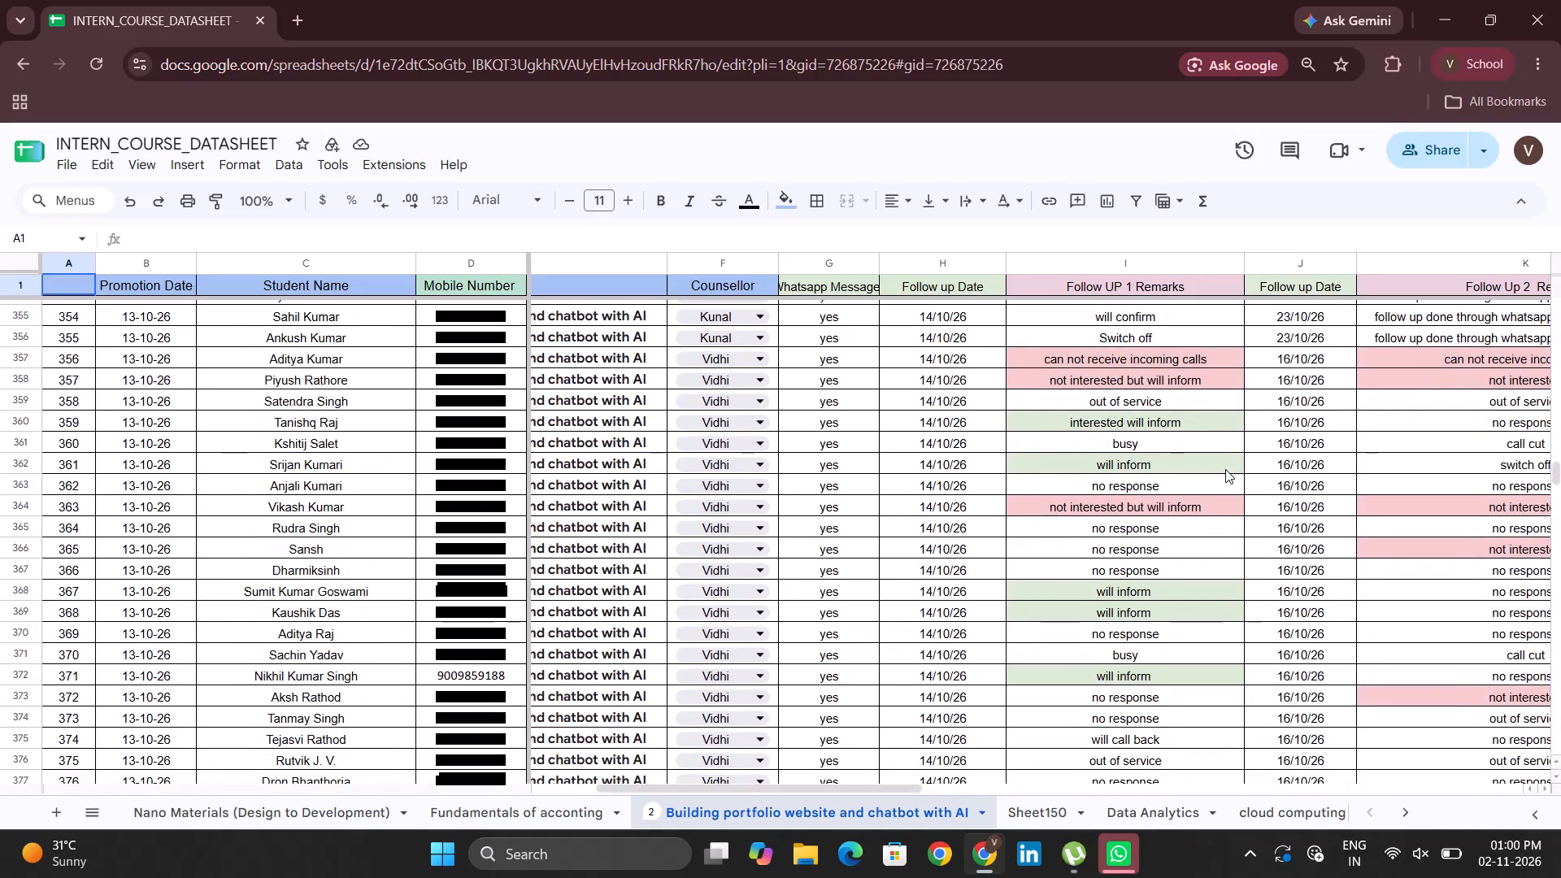
{"action": "scroll", "coordinate": [1225, 469], "scroll_direction": "left", "scroll_amount": 4}
{"action": "scroll", "coordinate": [1225, 469], "scroll_direction": "right", "scroll_amount": 2}
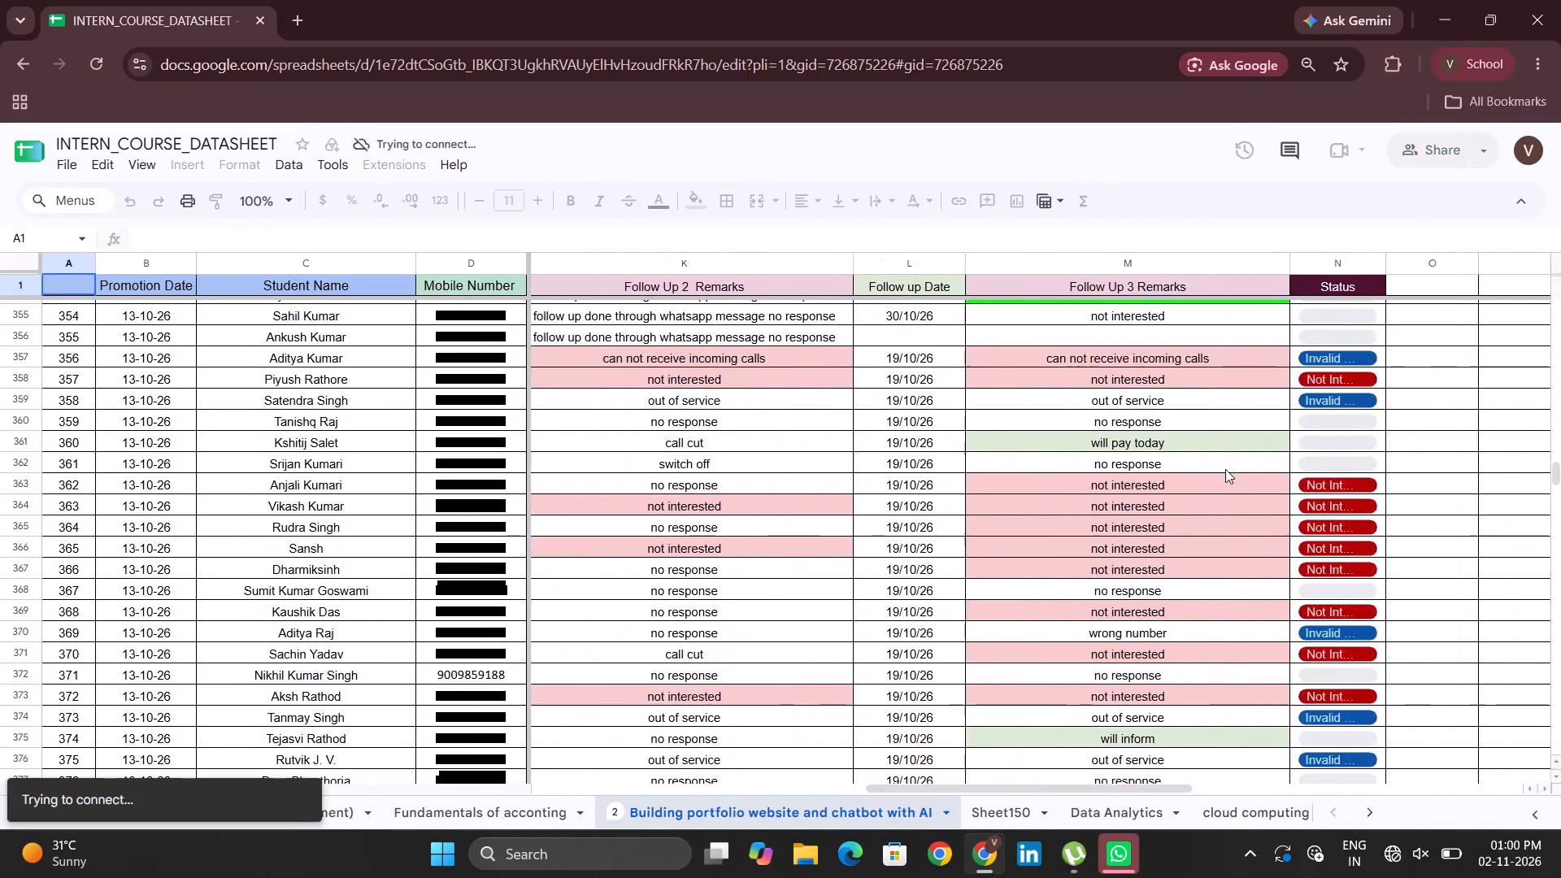
{"action": "scroll", "coordinate": [1225, 469], "scroll_direction": "right", "scroll_amount": 4}
Examine the remaining 13-10-26 promotion records down to the list's last student, including the Follow Up 3 Remarks and Status columns.
{"action": "scroll", "coordinate": [1225, 469], "scroll_direction": "down", "scroll_amount": 4}
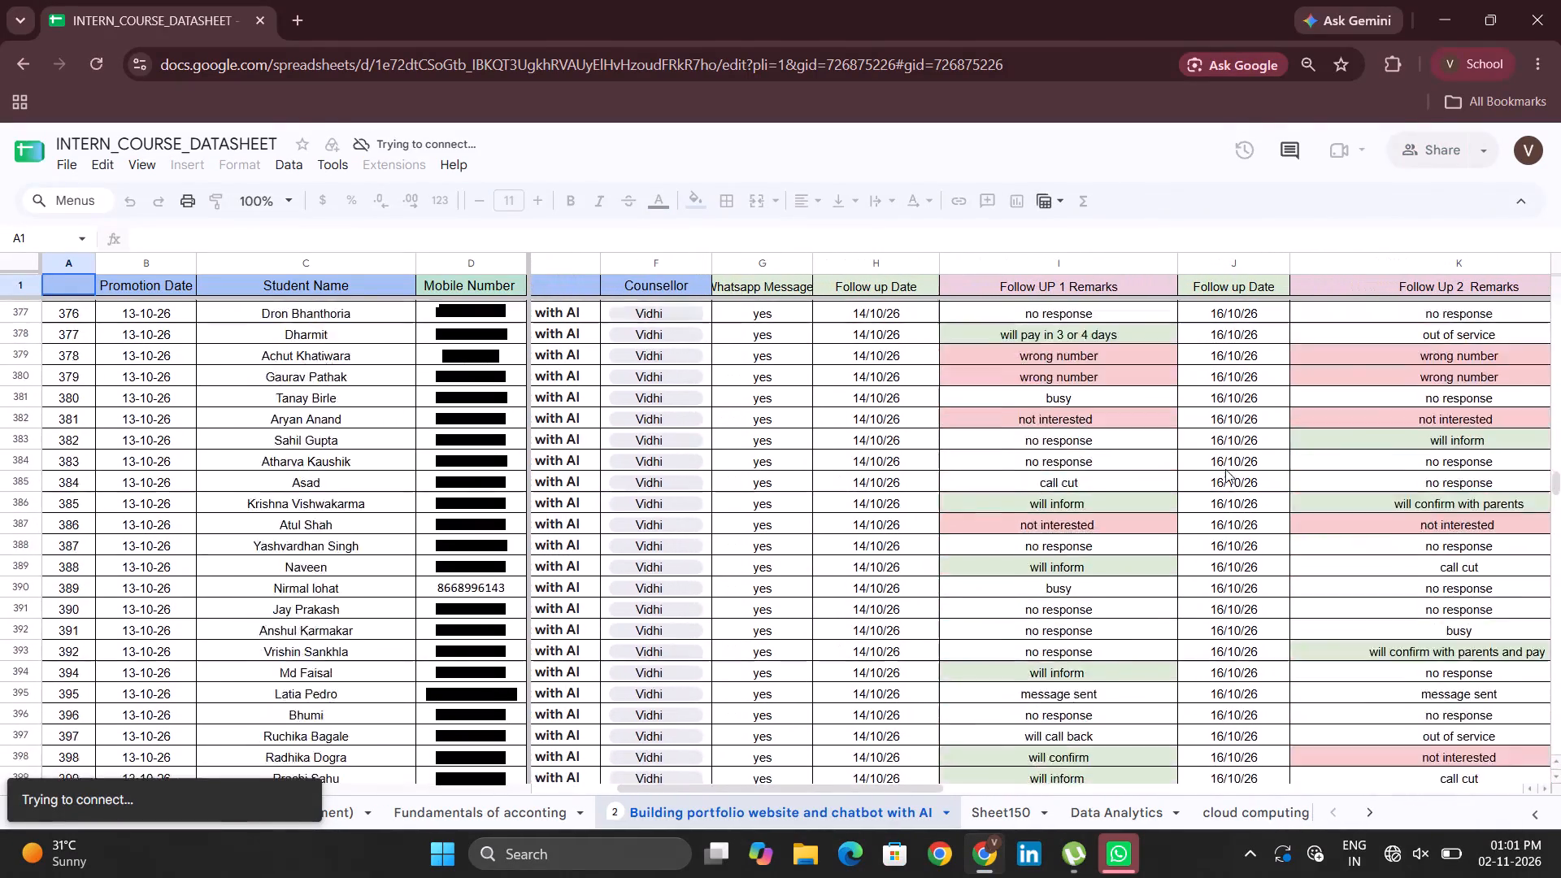
{"action": "scroll", "coordinate": [1225, 469], "scroll_direction": "down", "scroll_amount": 10}
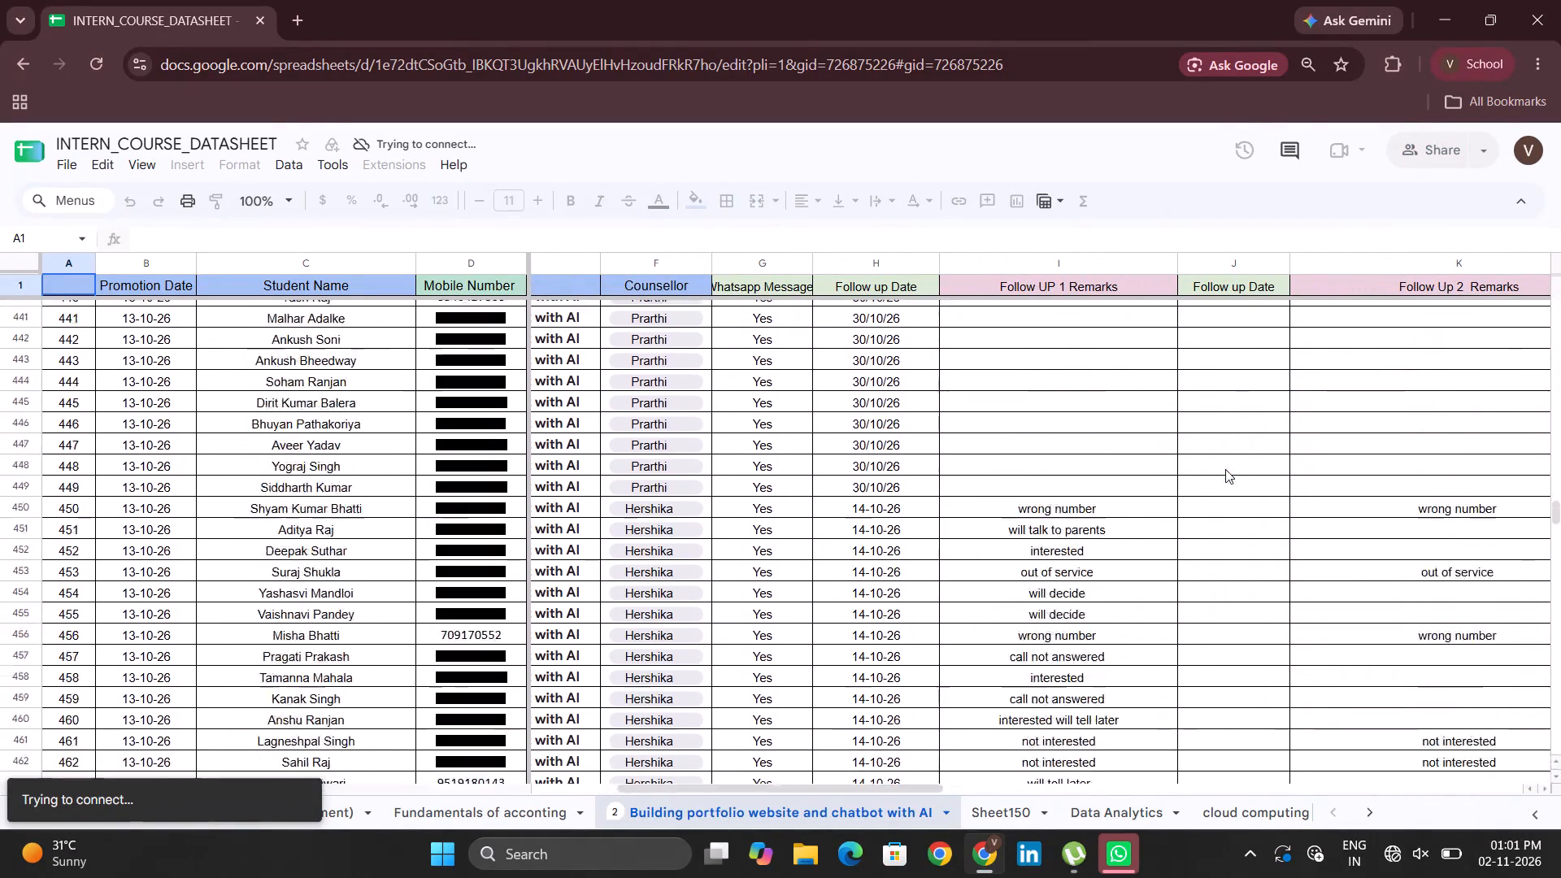
{"action": "scroll", "coordinate": [1225, 469], "scroll_direction": "down", "scroll_amount": 2}
{"action": "scroll", "coordinate": [1225, 469], "scroll_direction": "left", "scroll_amount": 5}
{"action": "scroll", "coordinate": [1225, 469], "scroll_direction": "up", "scroll_amount": 2}
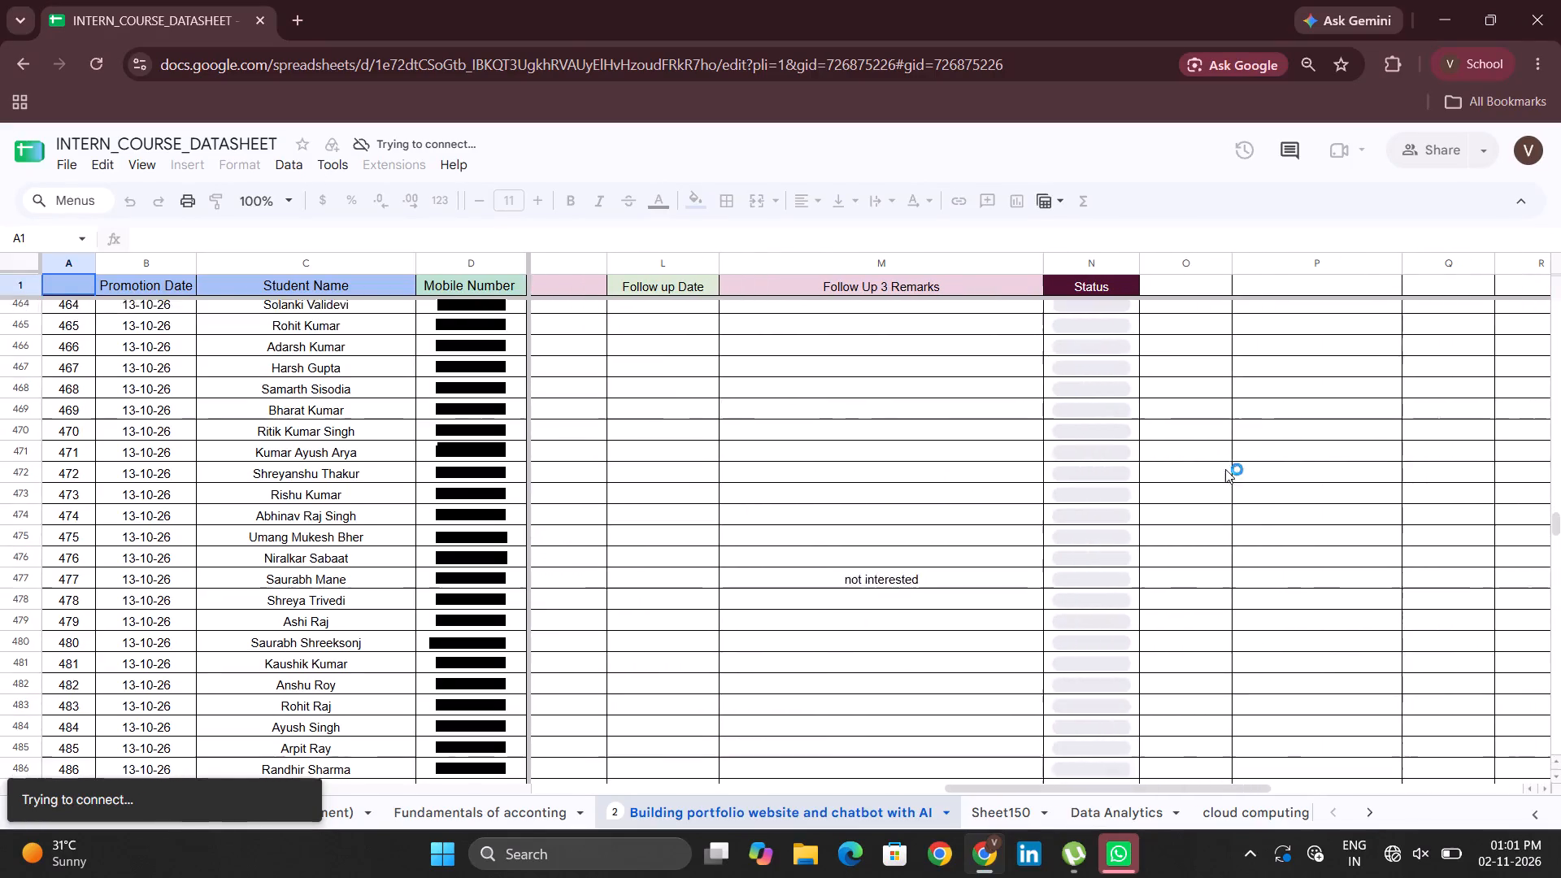
{"action": "scroll", "coordinate": [1225, 469], "scroll_direction": "up", "scroll_amount": 4}
{"action": "scroll", "coordinate": [1225, 469], "scroll_direction": "down", "scroll_amount": 5}
{"action": "scroll", "coordinate": [1225, 469], "scroll_direction": "right", "scroll_amount": 6}
{"action": "scroll", "coordinate": [1225, 469], "scroll_direction": "down", "scroll_amount": 5}
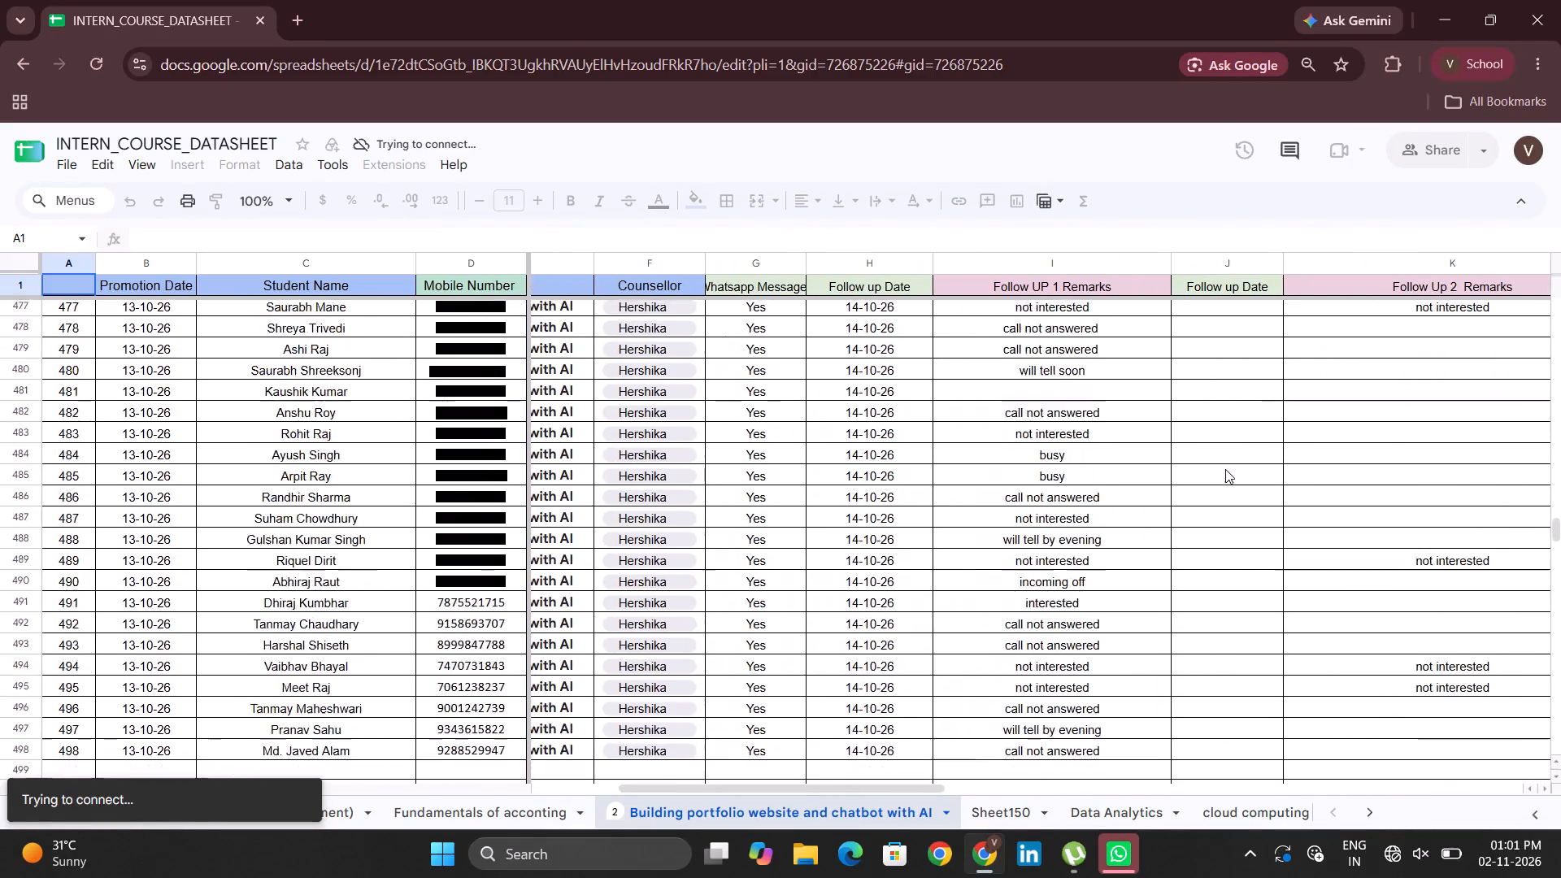
Select the empty Follow UP 1 Remarks cell in row 408 and examine the neighbouring records assigned to Kunal and Prarthi.
{"action": "scroll", "coordinate": [1225, 469], "scroll_direction": "up", "scroll_amount": 11}
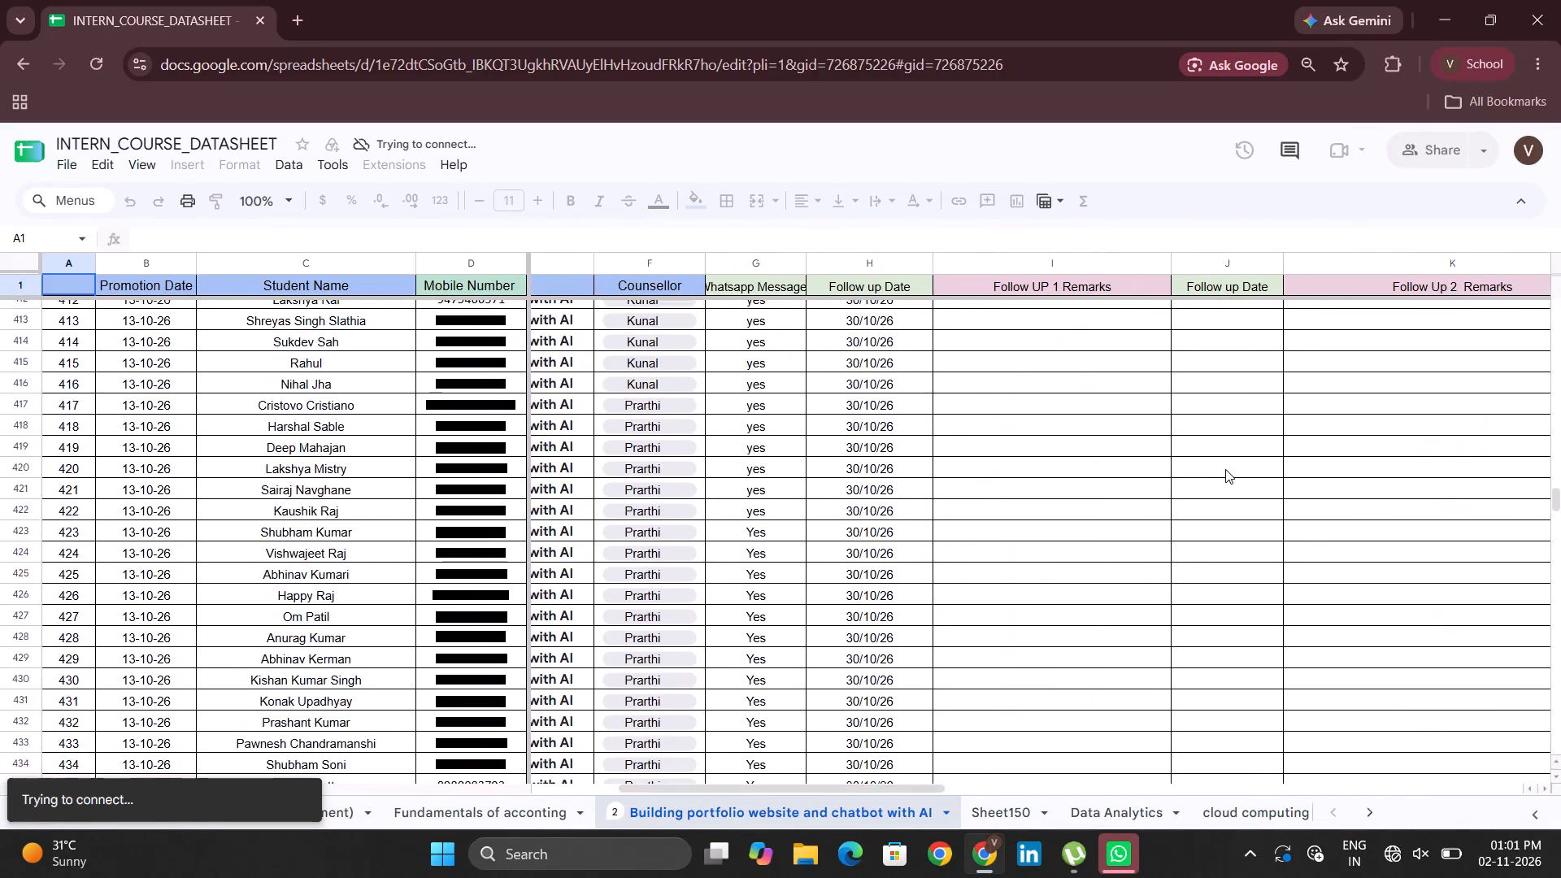
{"action": "scroll", "coordinate": [1225, 469], "scroll_direction": "up", "scroll_amount": 1}
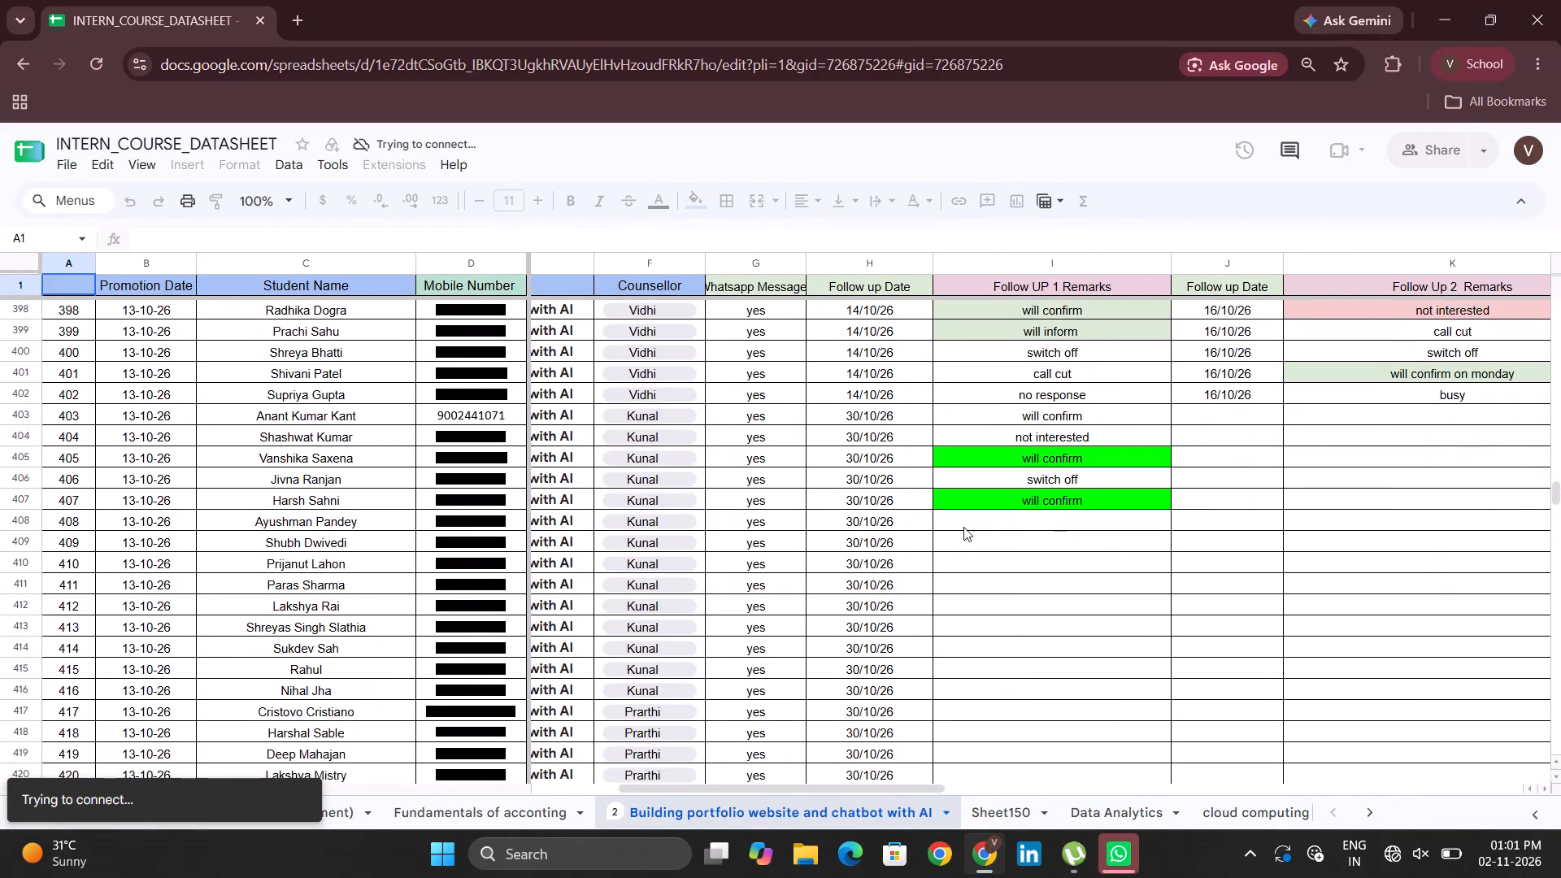
{"action": "left_click", "coordinate": [965, 527]}
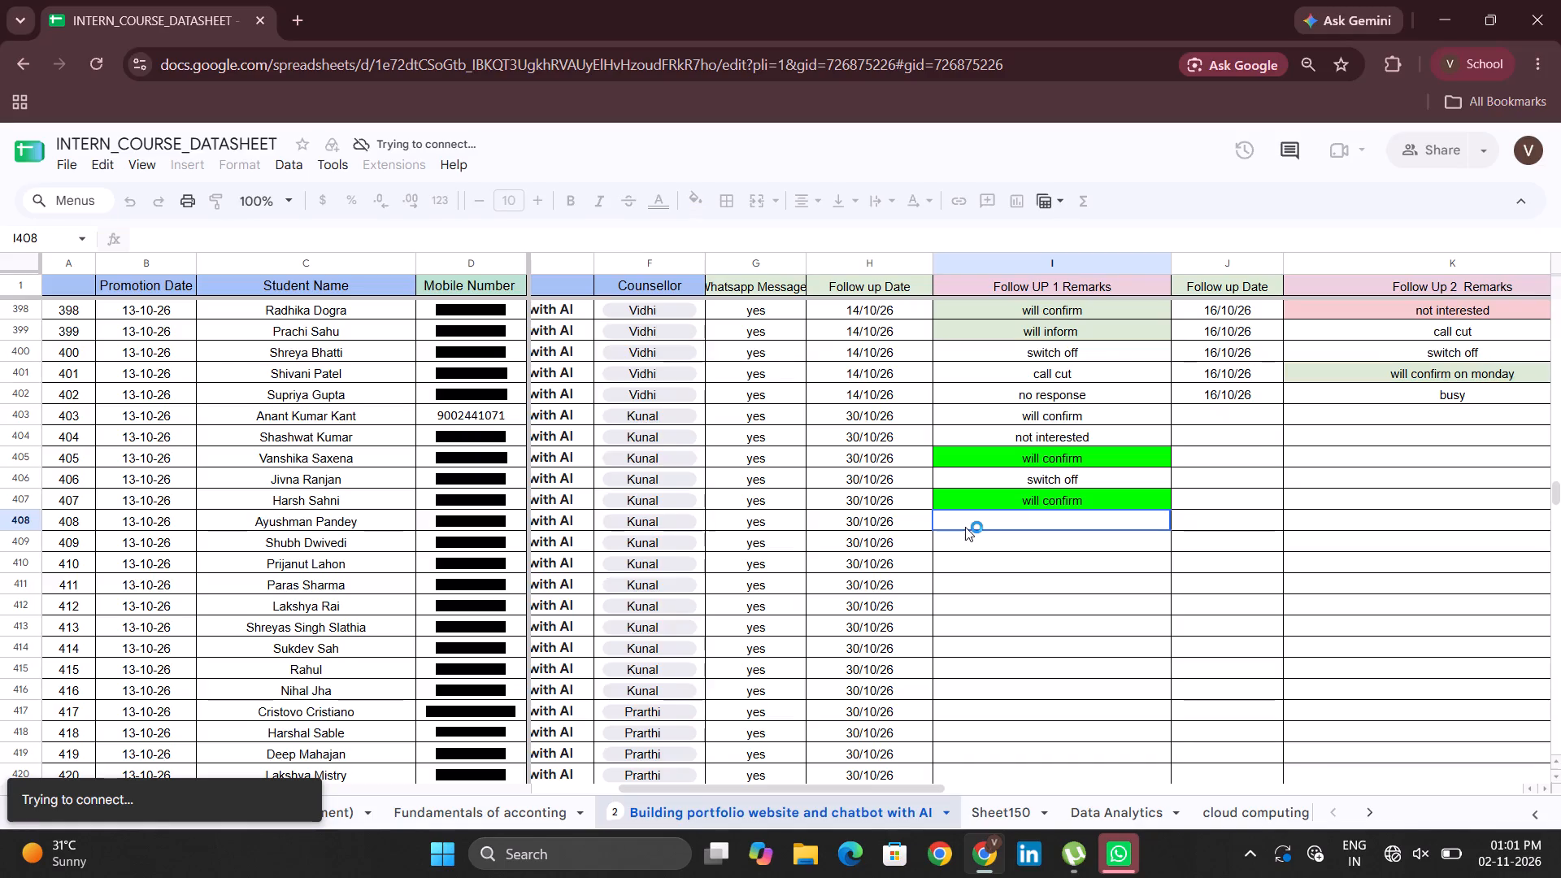
{"action": "scroll", "coordinate": [965, 527], "scroll_direction": "up", "scroll_amount": 5}
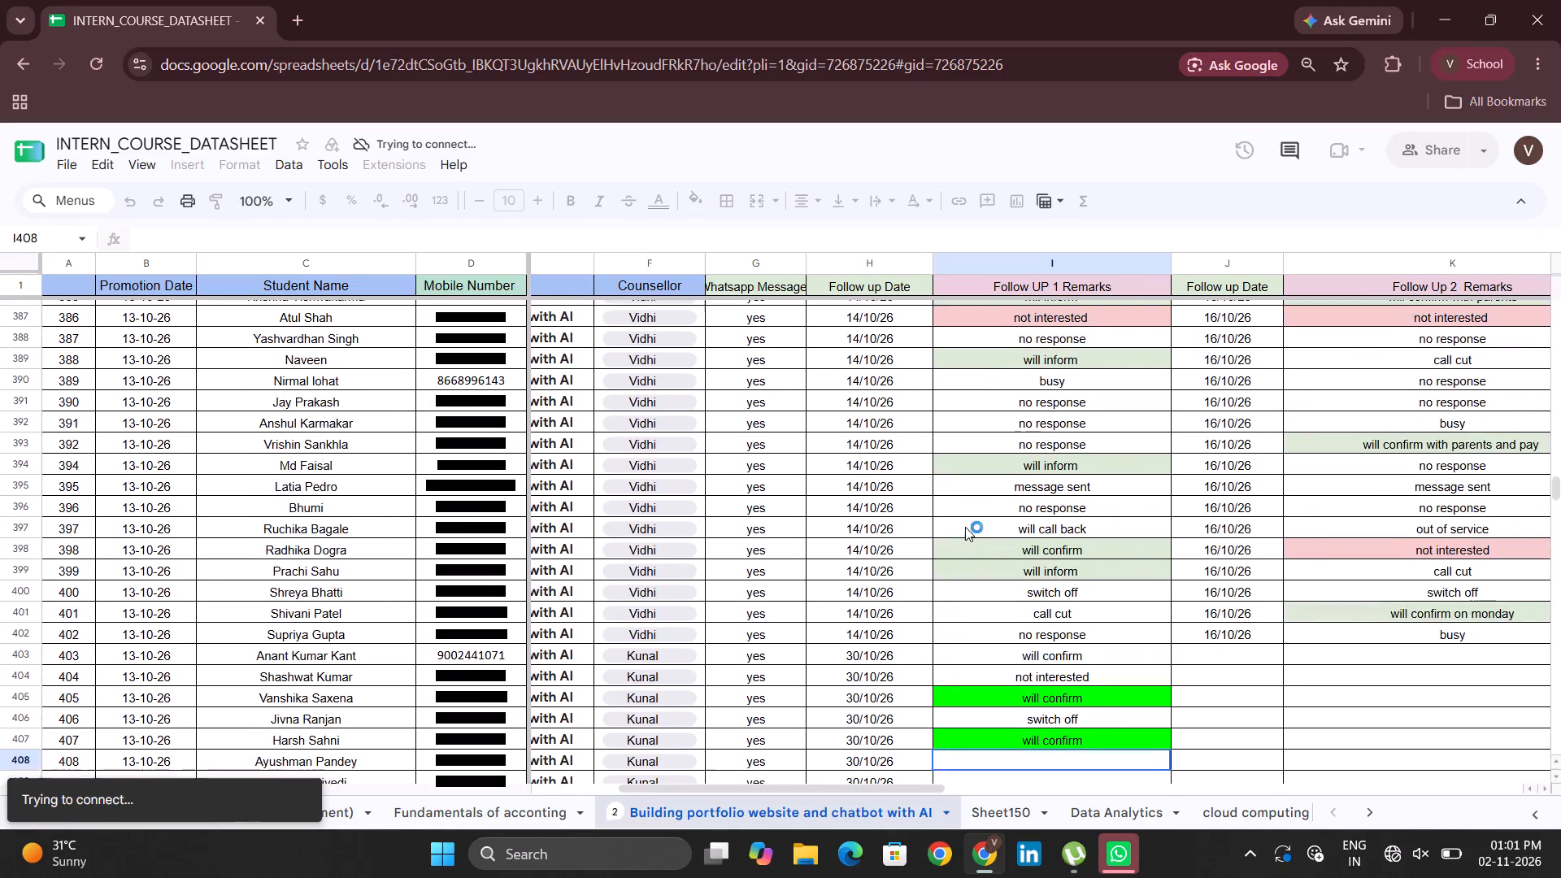
{"action": "scroll", "coordinate": [965, 527], "scroll_direction": "down", "scroll_amount": 4}
{"action": "scroll", "coordinate": [965, 527], "scroll_direction": "up", "scroll_amount": 1}
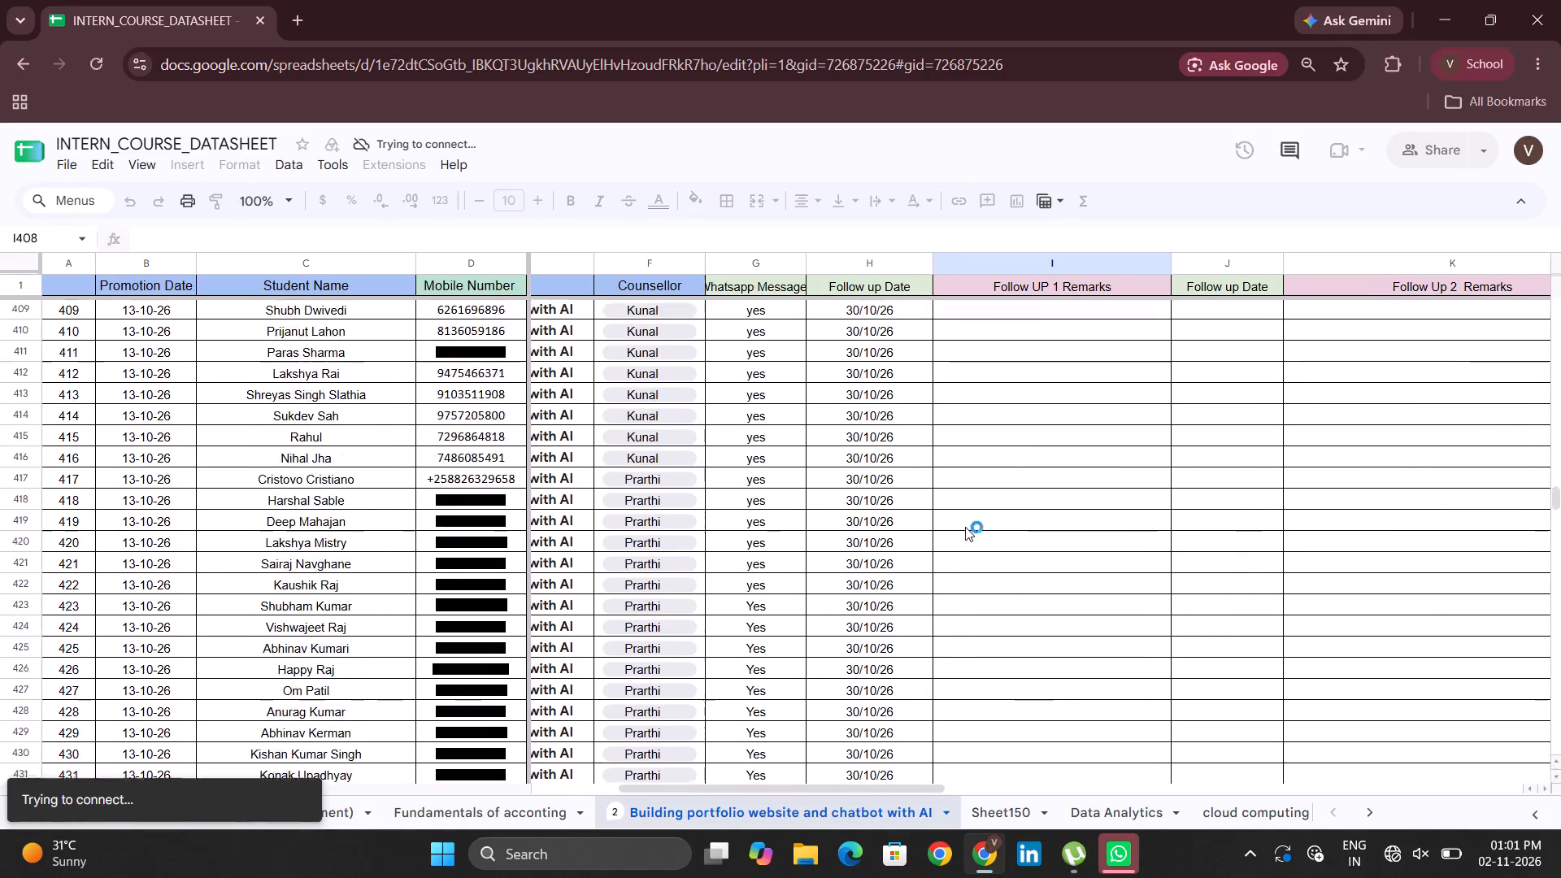
{"action": "scroll", "coordinate": [965, 527], "scroll_direction": "up", "scroll_amount": 2}
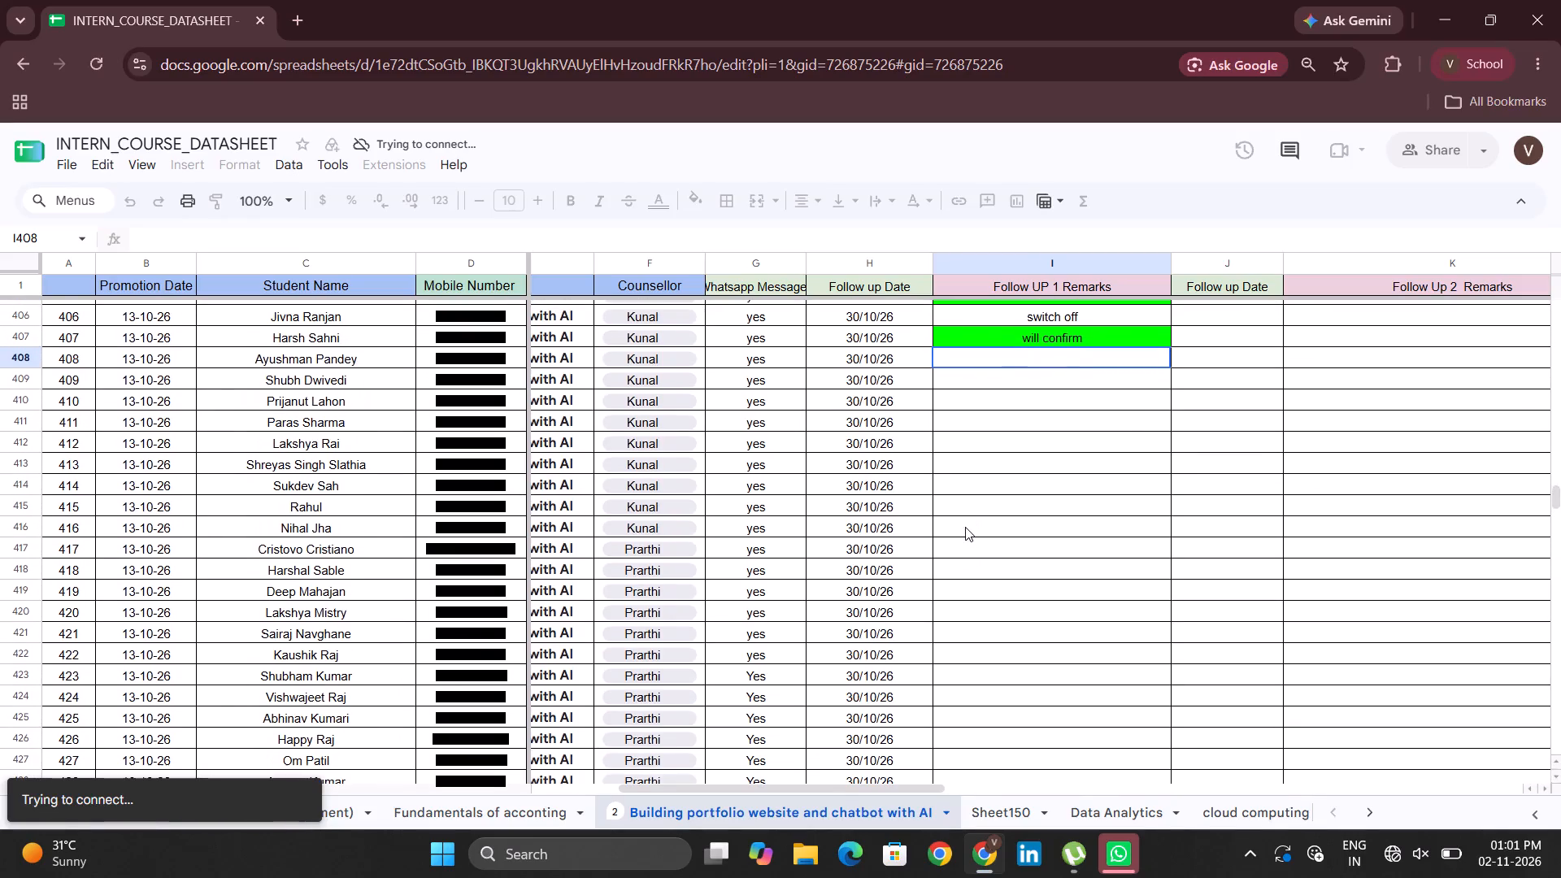
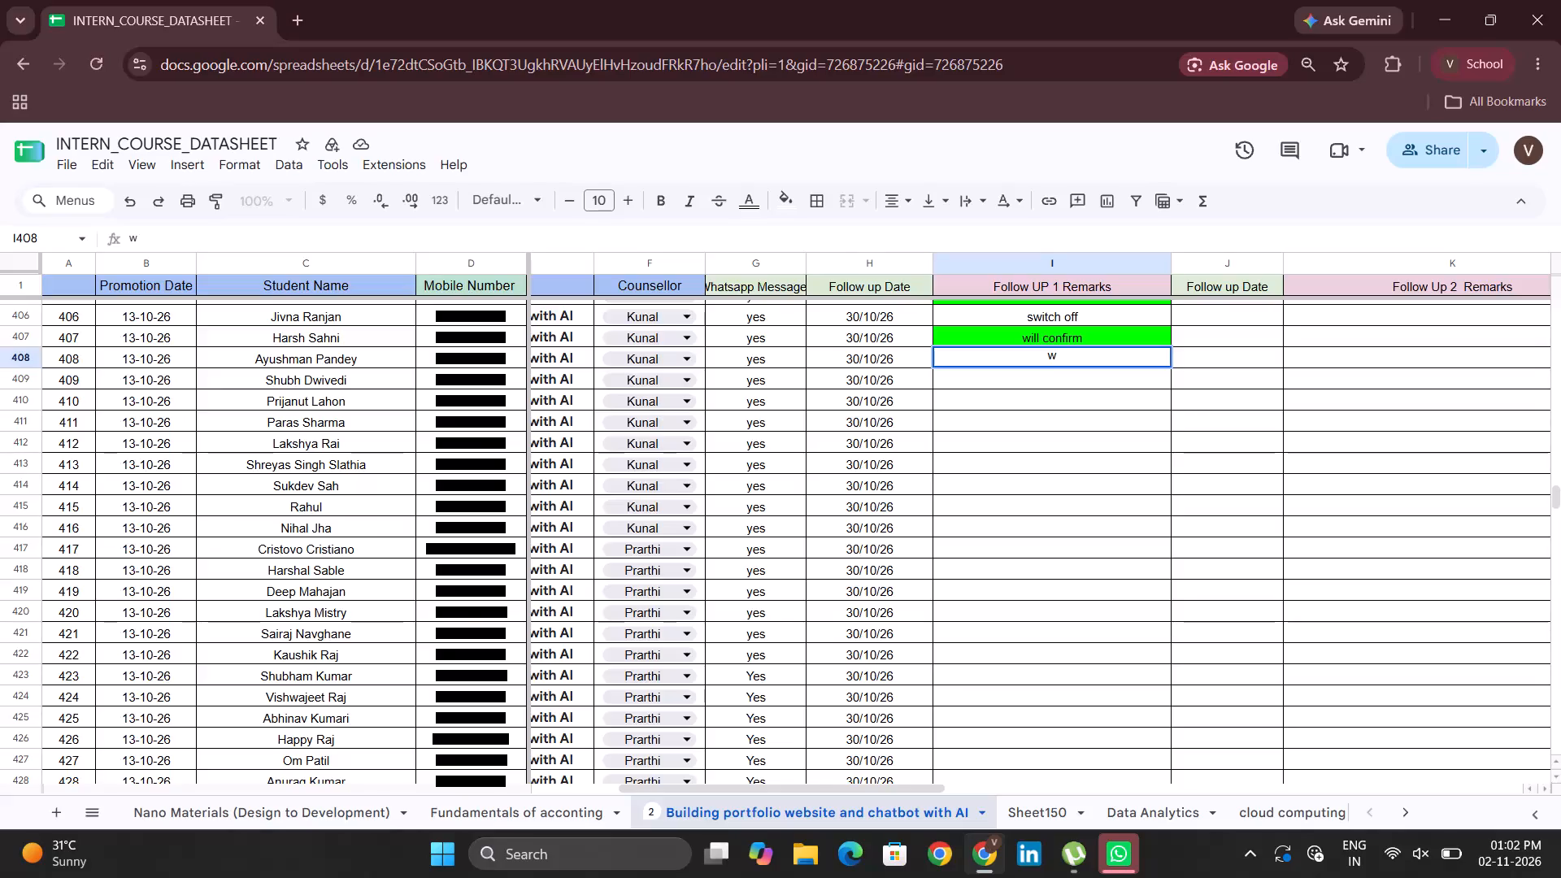
Enter "not interested" as the Follow UP 1 Remarks for the student in row 408.
{"action": "key", "text": "BackSpace"}
{"action": "type", "text": "not interested"}
{"action": "key", "text": "Return"}
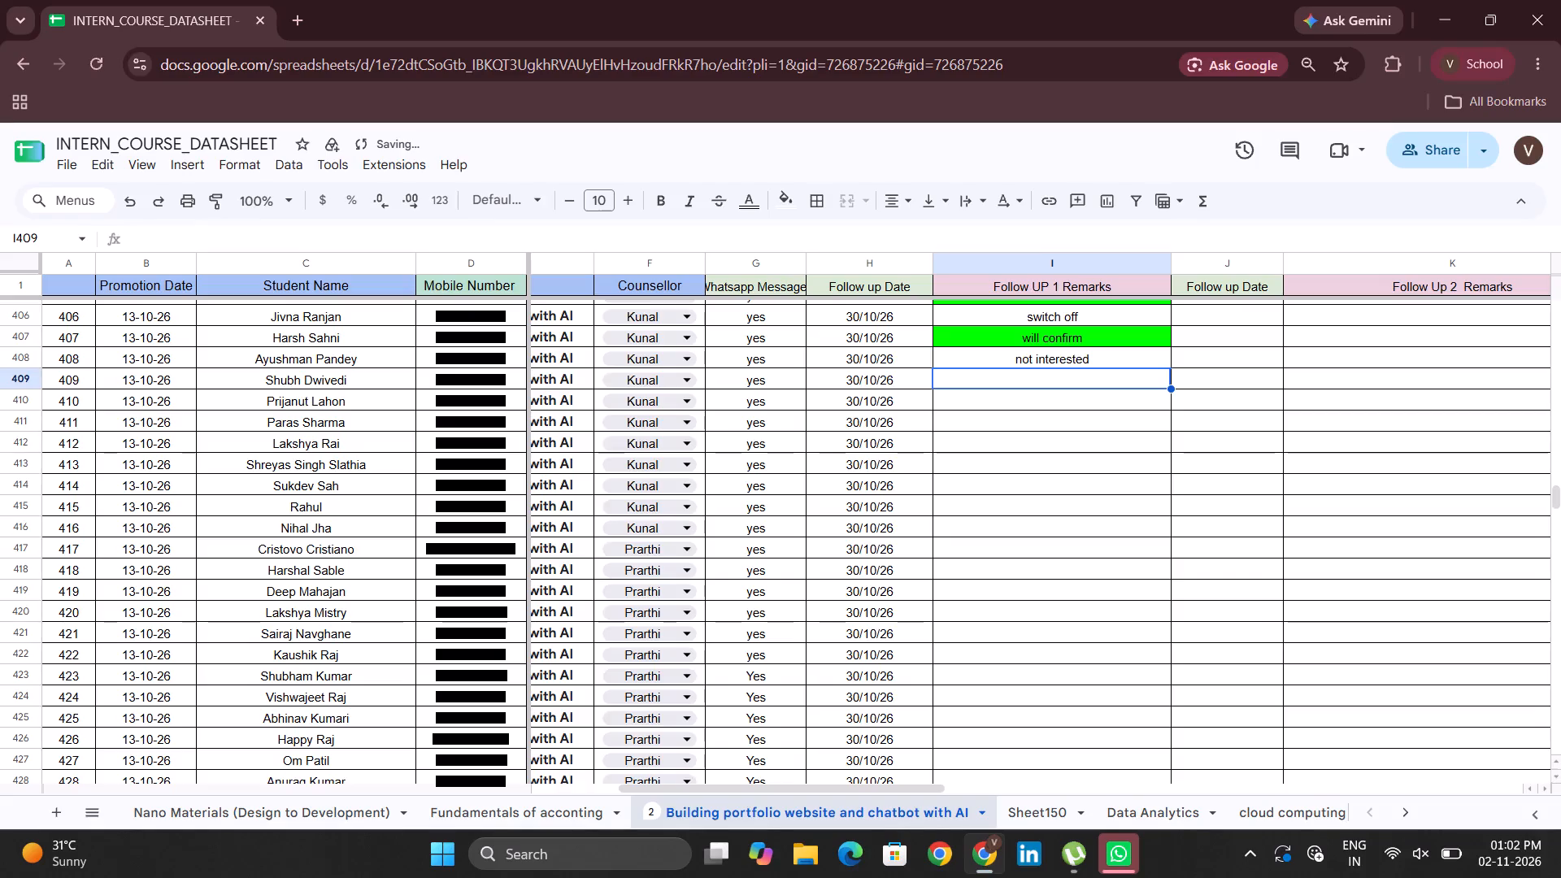
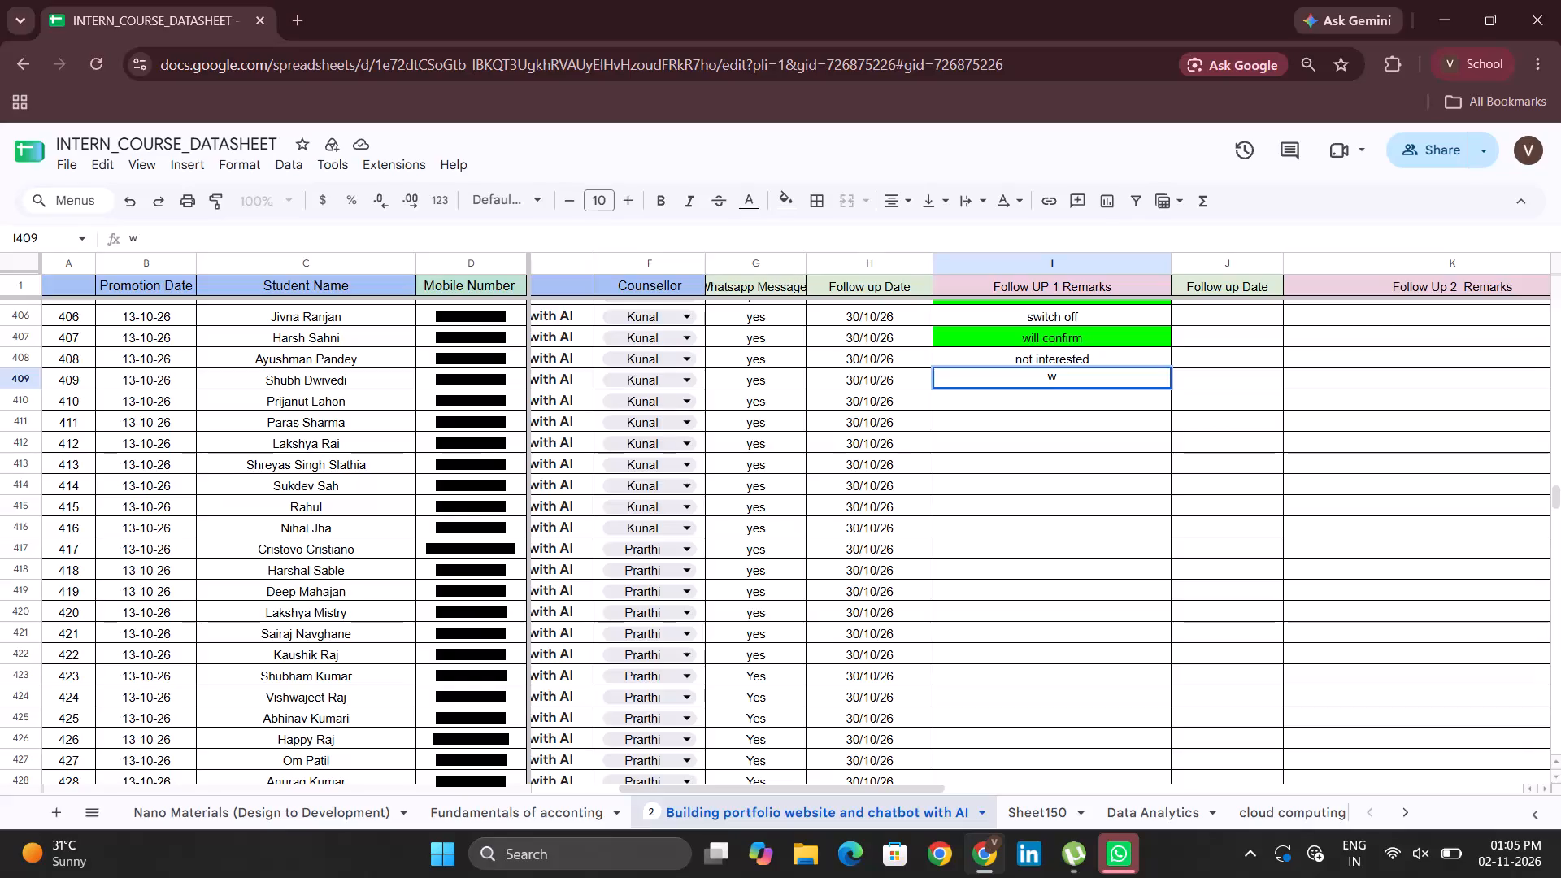
Enter "will inform" as the Follow UP 1 Remarks for the student in row 409.
{"action": "type", "text": "ill in"}
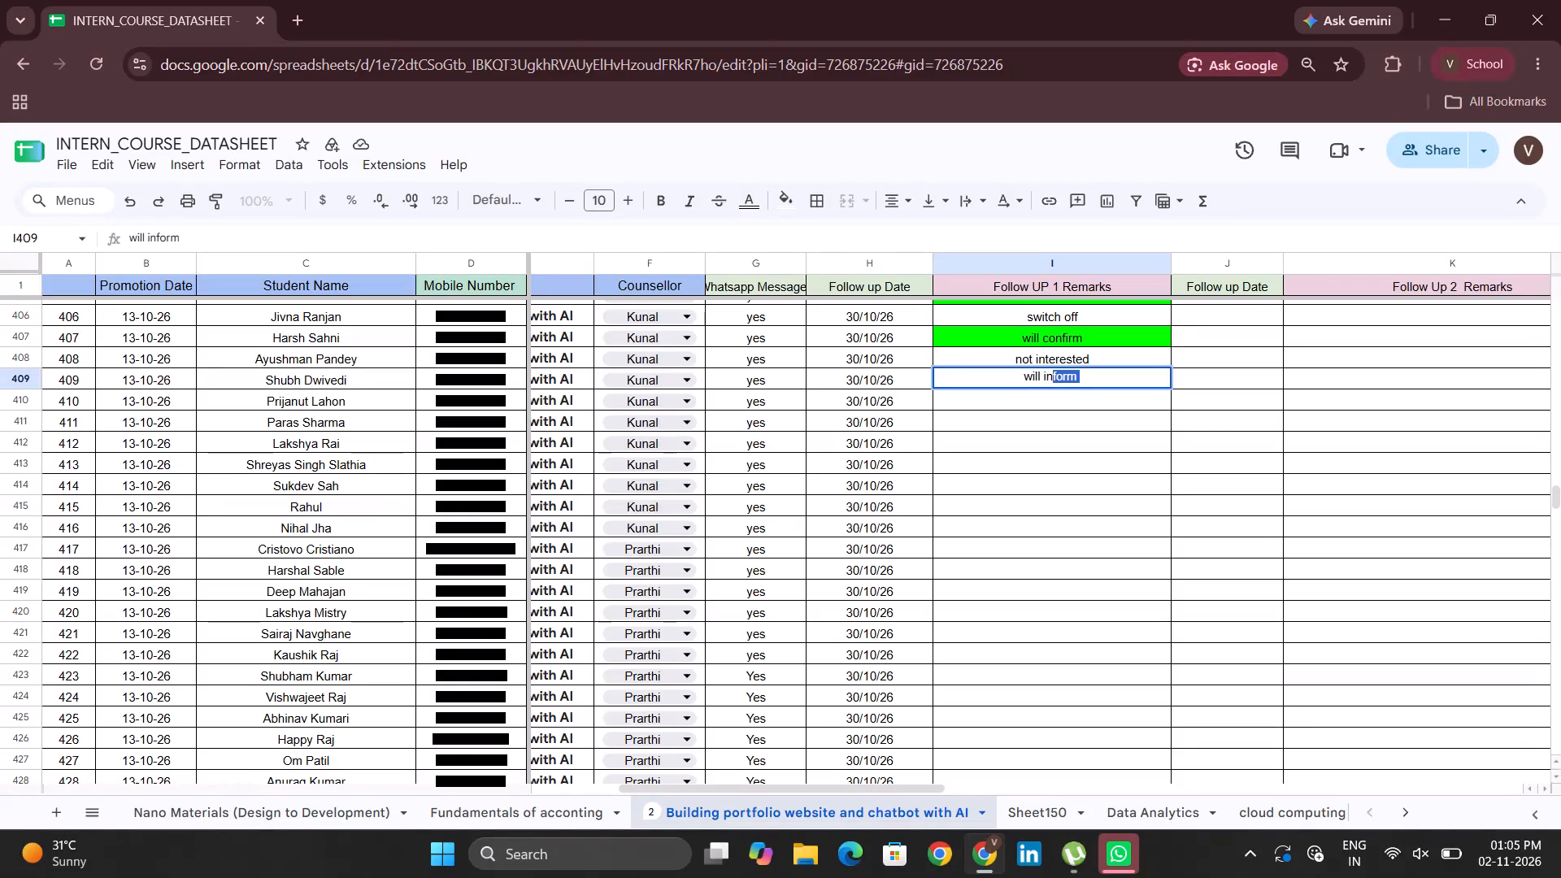
{"action": "key", "text": "Return"}
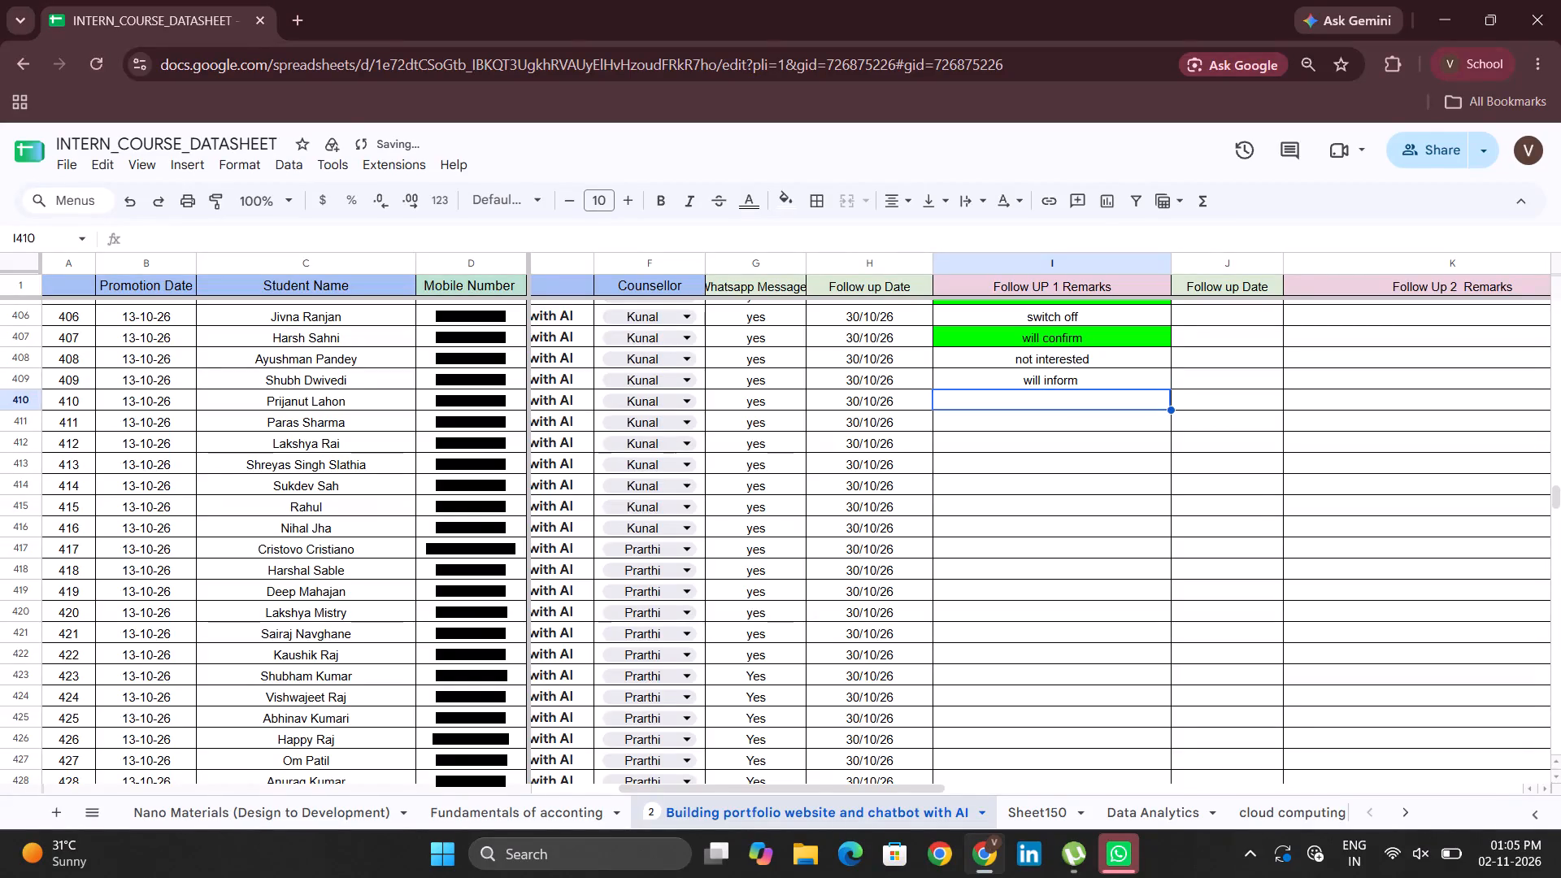
Fill the "not interested" Follow UP 1 Remarks cell in row 408 with the palest red, and return to the empty remark in row 410.
{"action": "scroll", "coordinate": [935, 463], "scroll_direction": "down", "scroll_amount": 1}
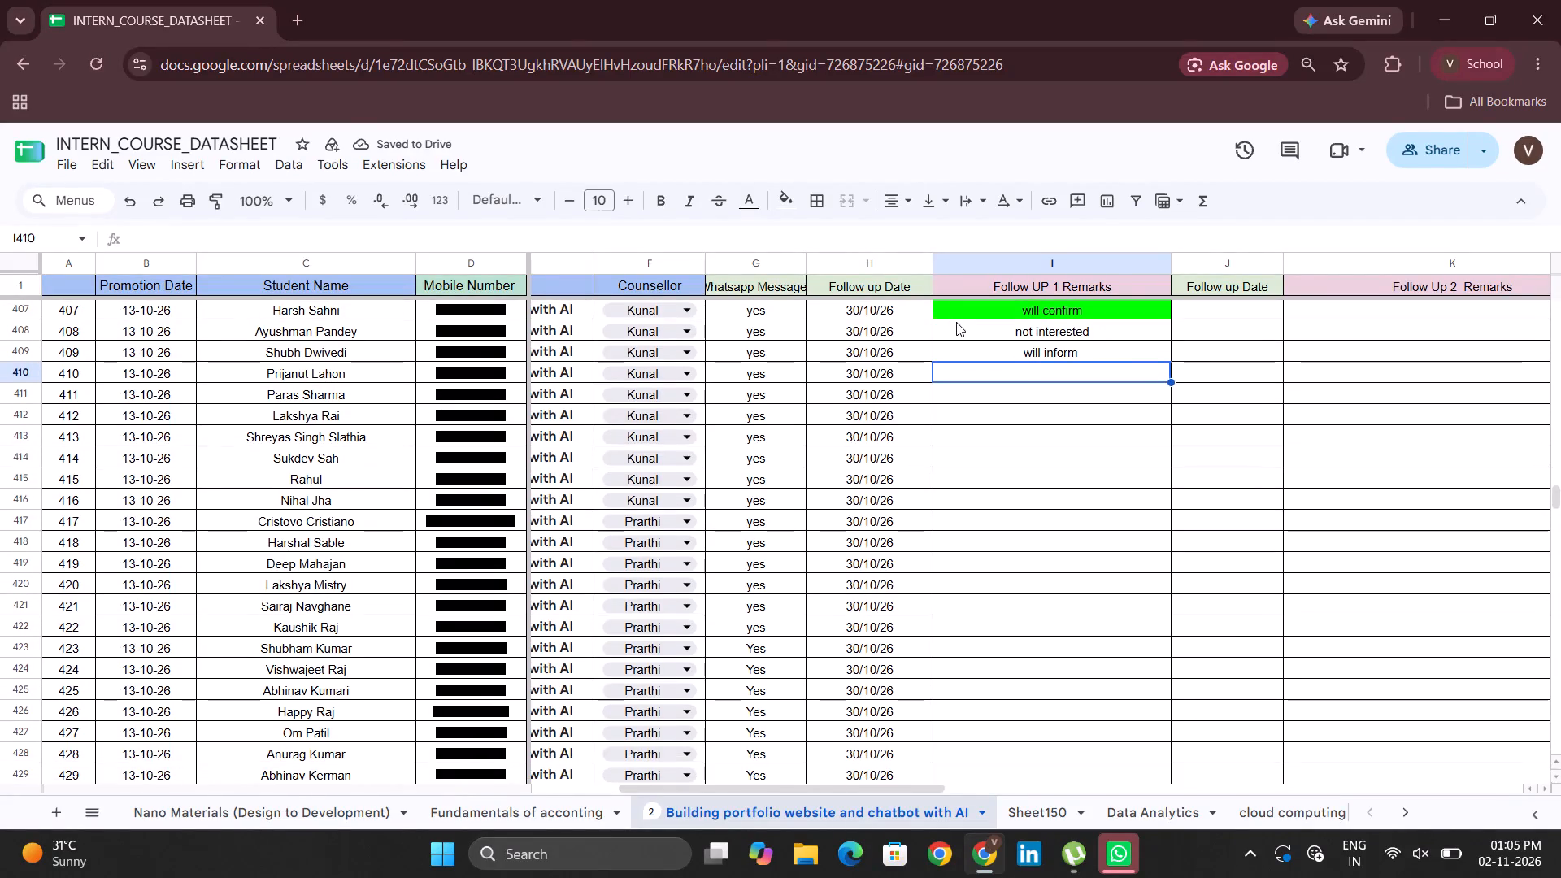
{"action": "left_click", "coordinate": [957, 325]}
{"action": "left_click", "coordinate": [790, 198]}
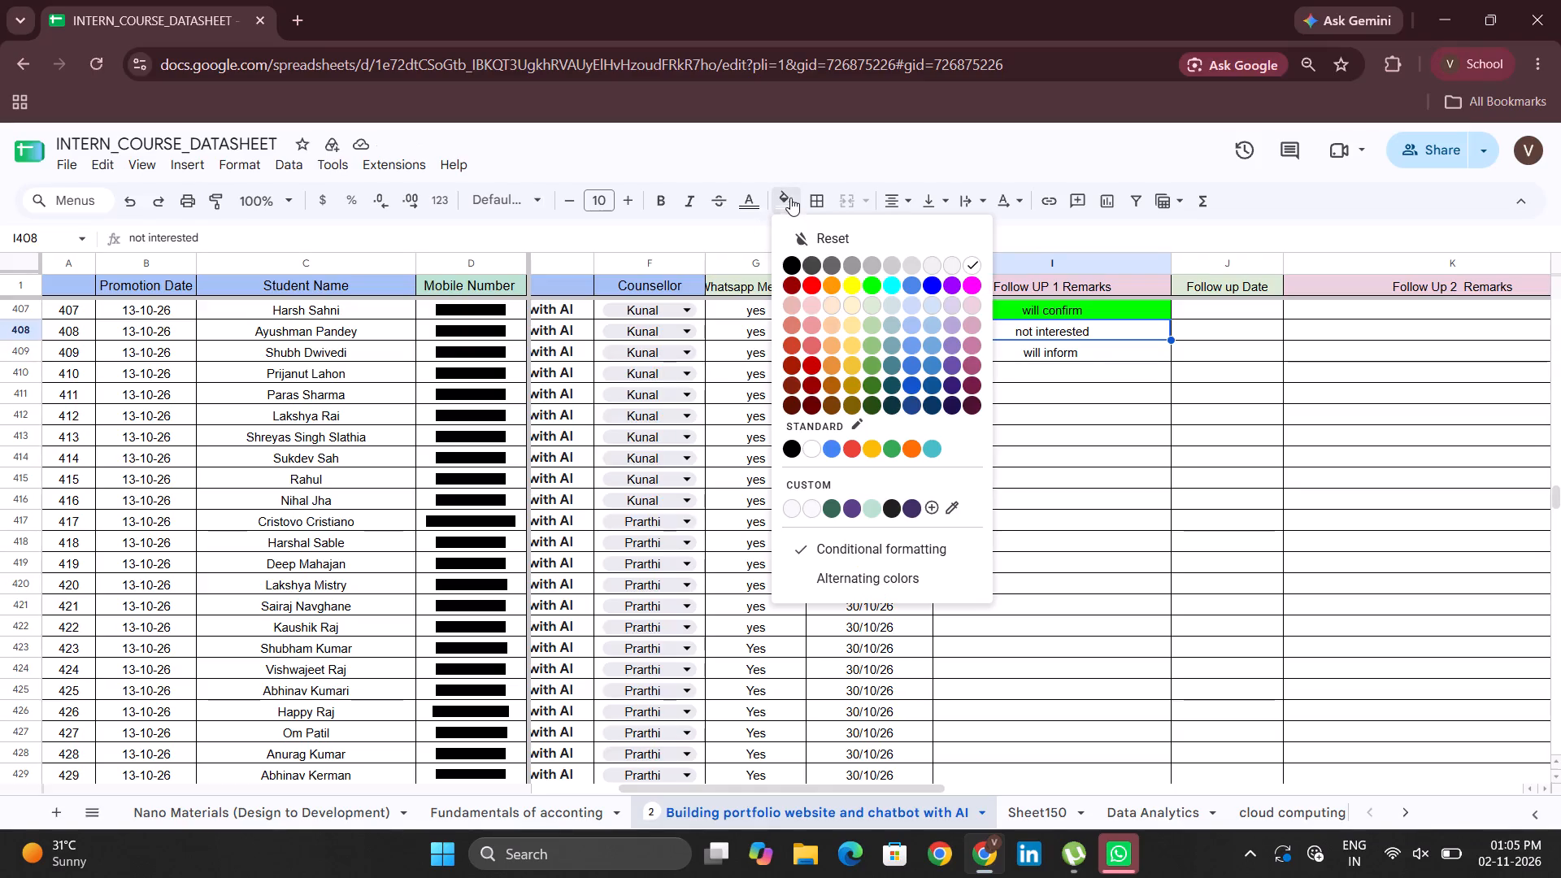
{"action": "left_click", "coordinate": [813, 302]}
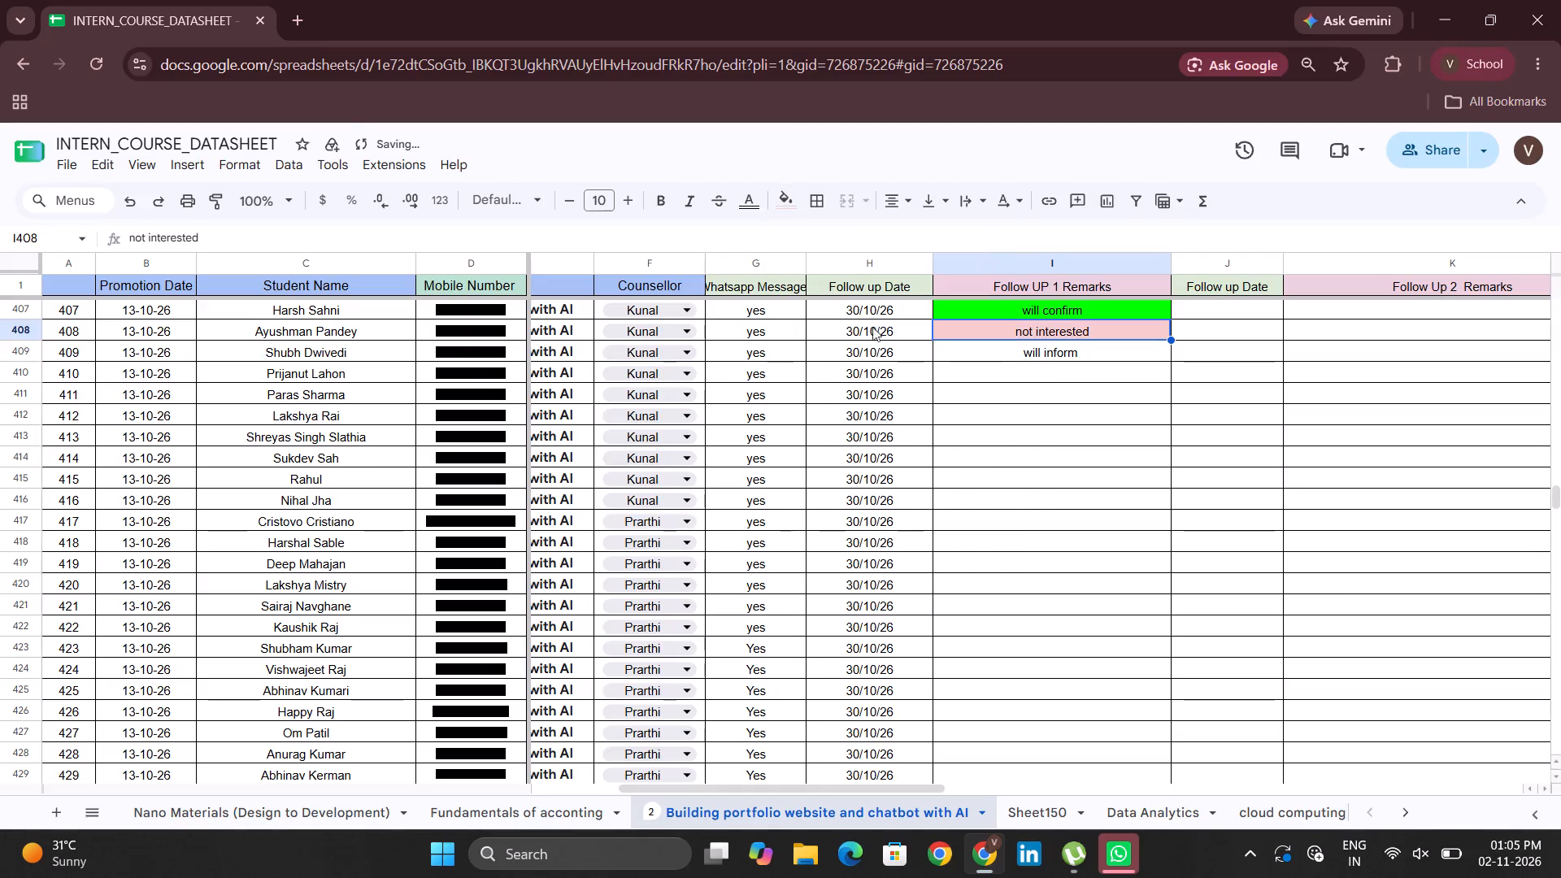
{"action": "left_click", "coordinate": [963, 382]}
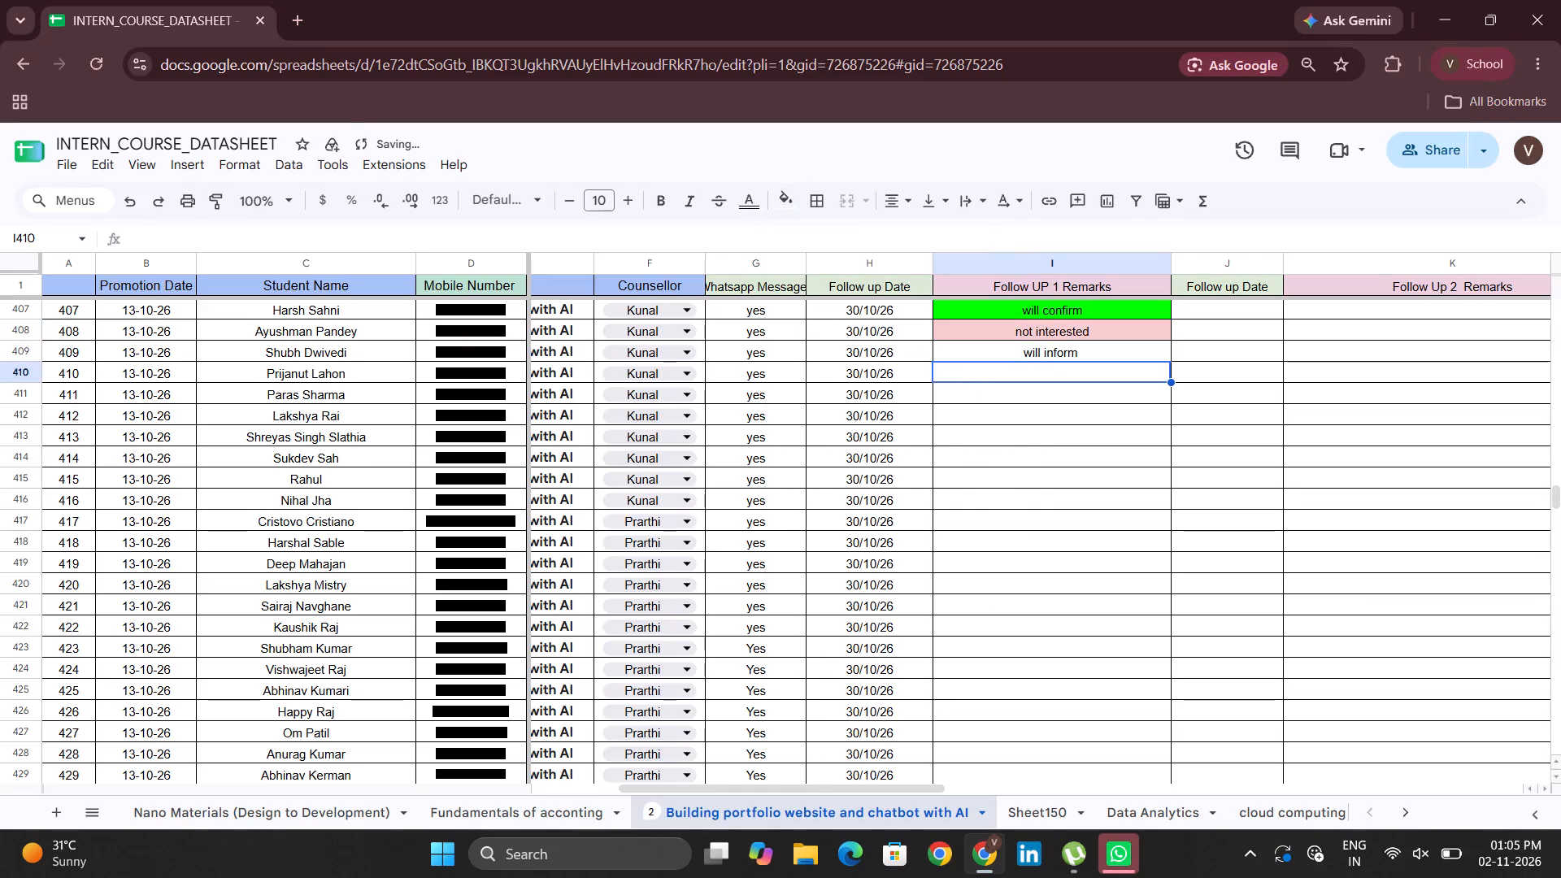
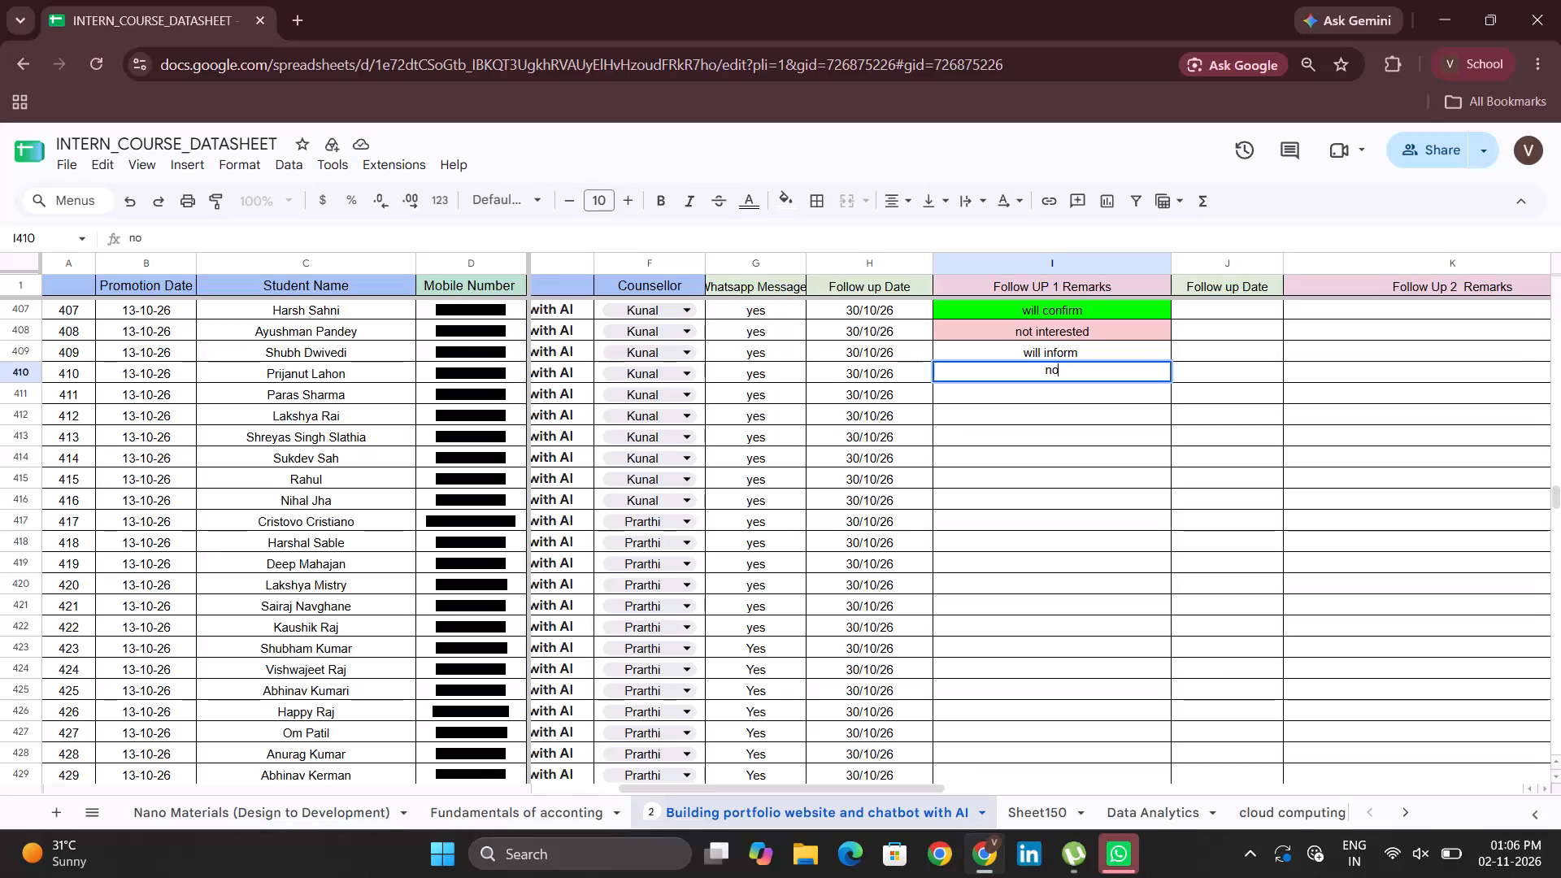
Complete the Follow UP 1 Remarks entry for the student in row 410 as "not interested".
{"action": "type", "text": "t"}
{"action": "key", "text": "space"}
{"action": "key", "text": "i"}
{"action": "type", "text": "nterested"}
{"action": "key", "text": "Return"}
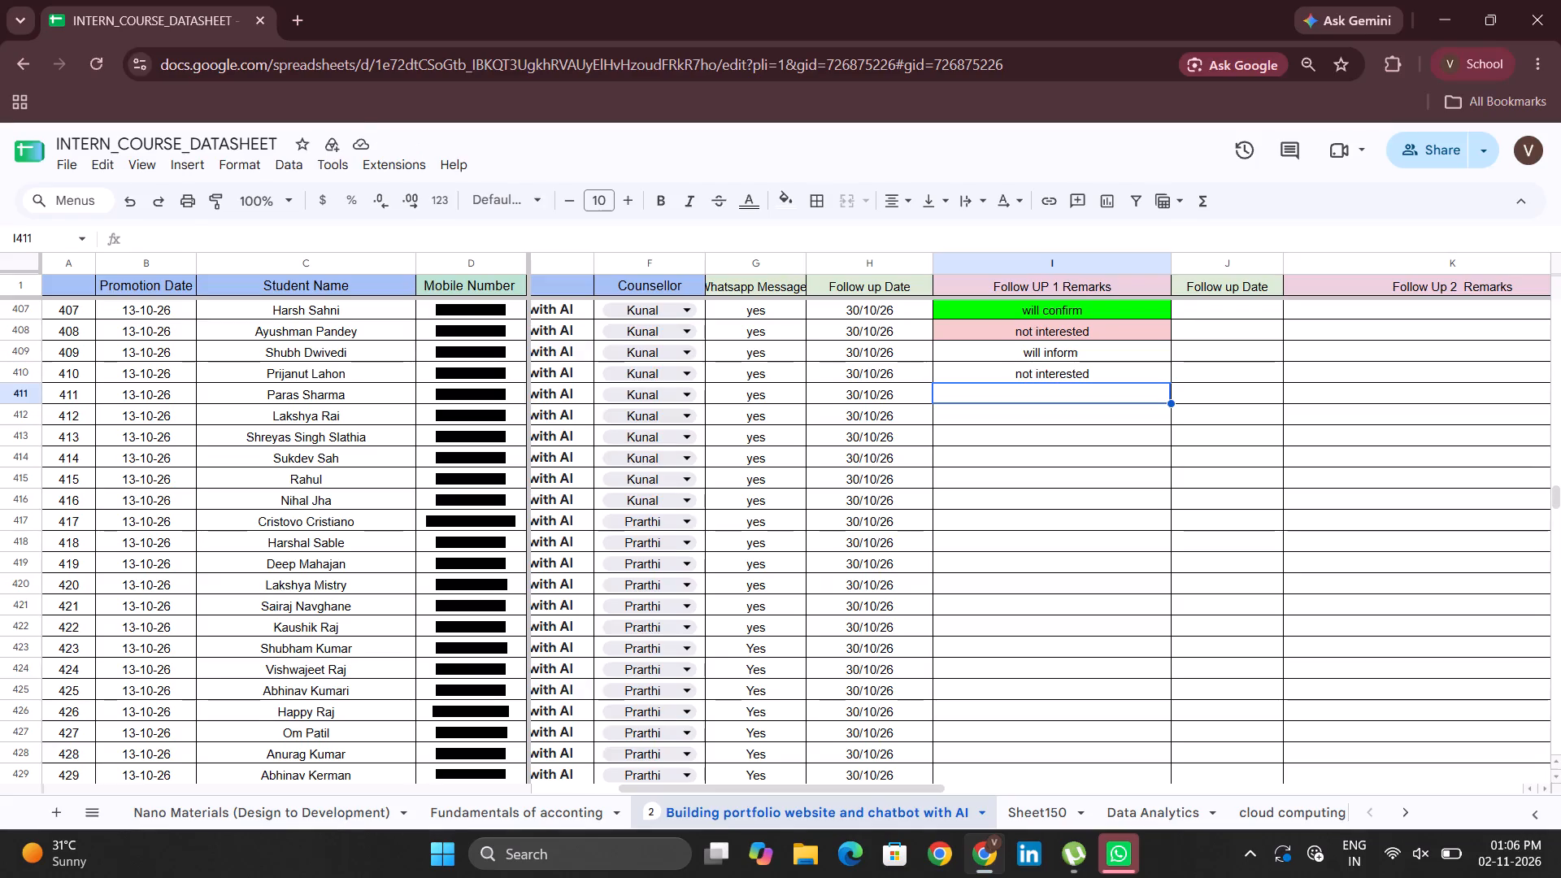
Look through the Follow UP 1 Remarks column above and below row 411 for entries that are still blank.
{"action": "scroll", "coordinate": [963, 382], "scroll_direction": "down", "scroll_amount": 5}
{"action": "scroll", "coordinate": [963, 382], "scroll_direction": "up", "scroll_amount": 1}
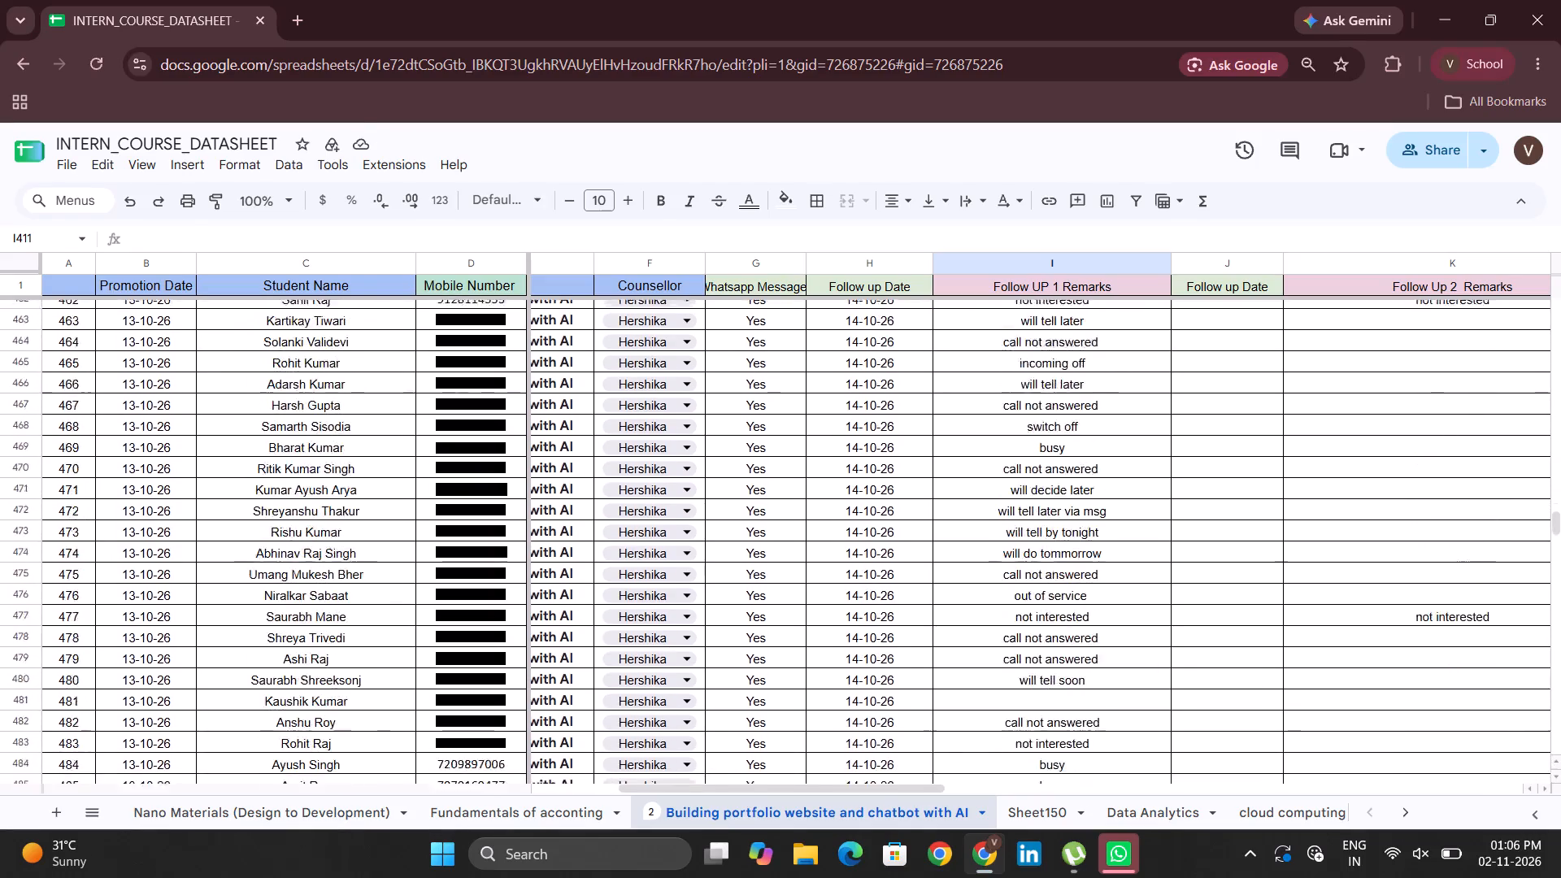
{"action": "scroll", "coordinate": [963, 382], "scroll_direction": "up", "scroll_amount": 1}
{"action": "scroll", "coordinate": [963, 382], "scroll_direction": "left", "scroll_amount": 1}
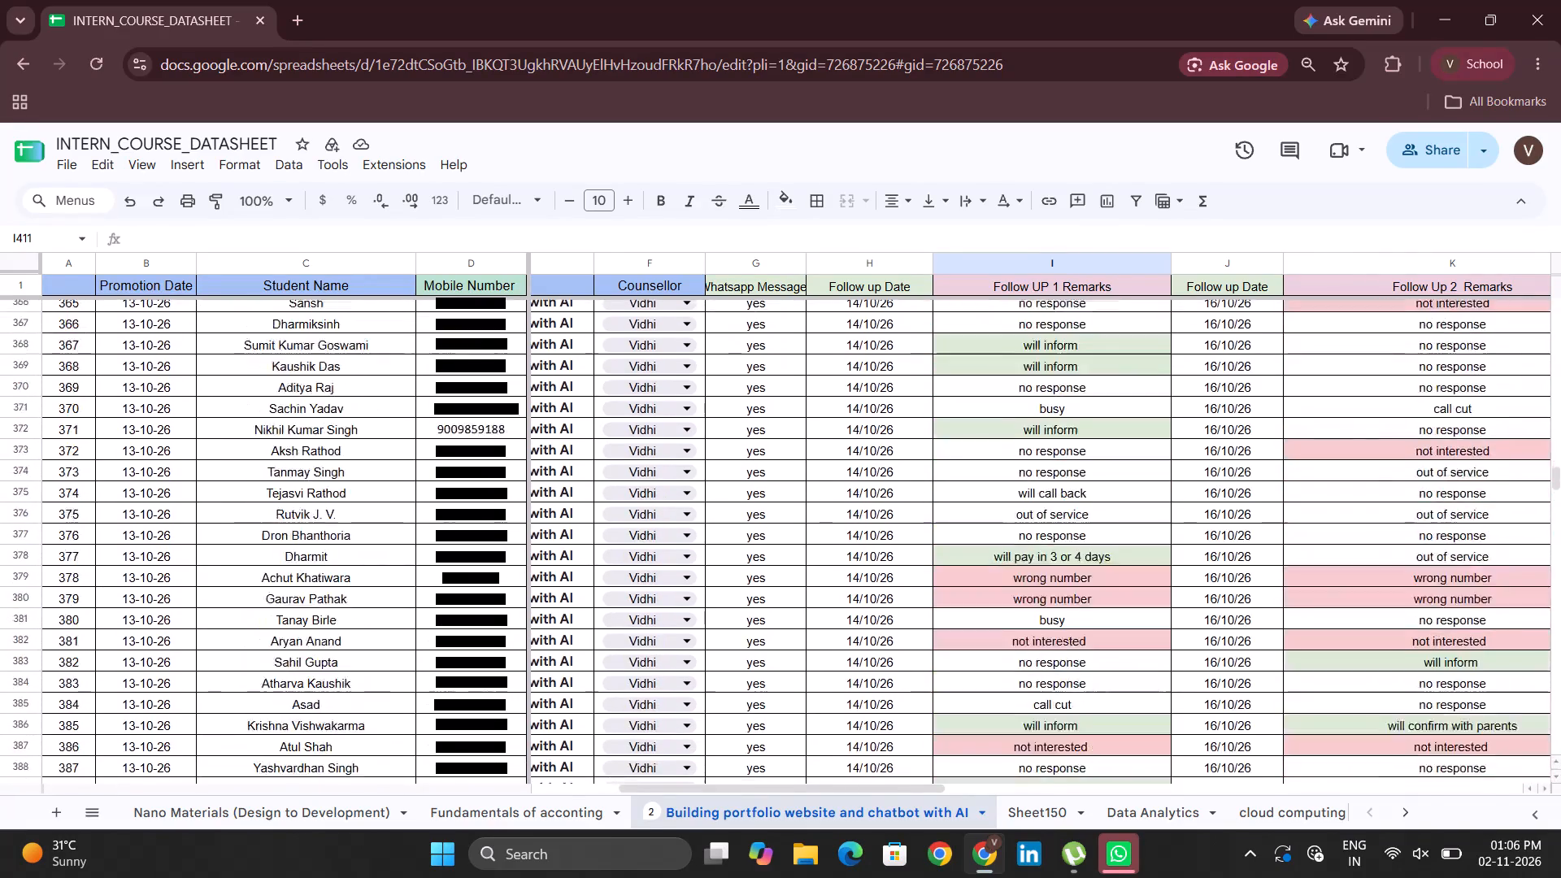
{"action": "scroll", "coordinate": [963, 382], "scroll_direction": "left", "scroll_amount": 1}
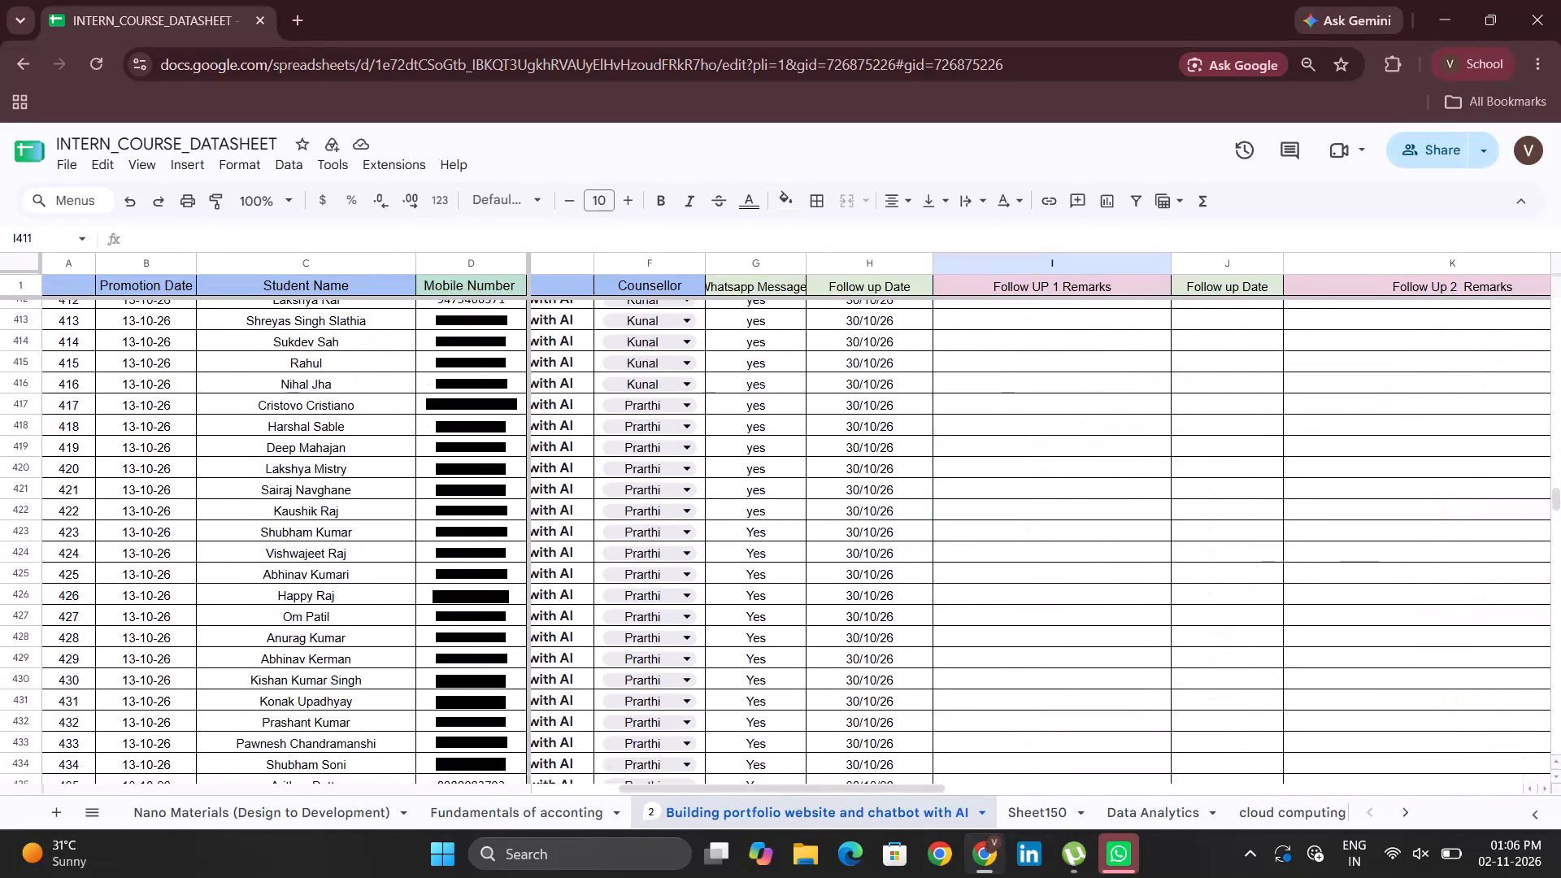
{"action": "scroll", "coordinate": [963, 382], "scroll_direction": "down", "scroll_amount": 7}
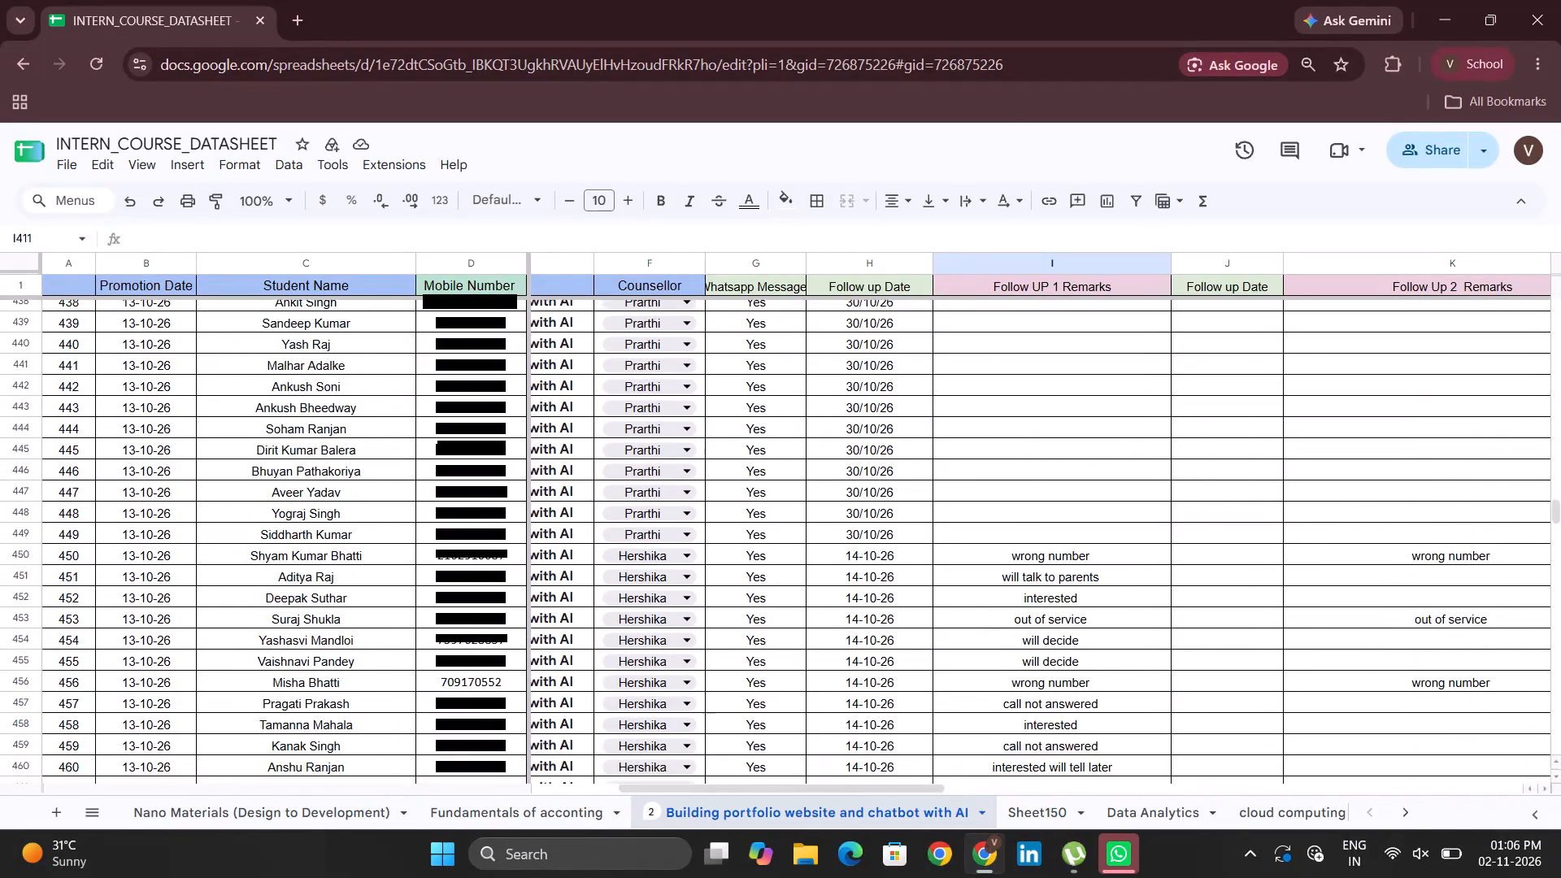
{"action": "scroll", "coordinate": [963, 382], "scroll_direction": "up", "scroll_amount": 3}
Add a filter to the sheet and limit the Follow UP 1 Remarks column to (Blanks) only.
{"action": "left_click", "coordinate": [1139, 191]}
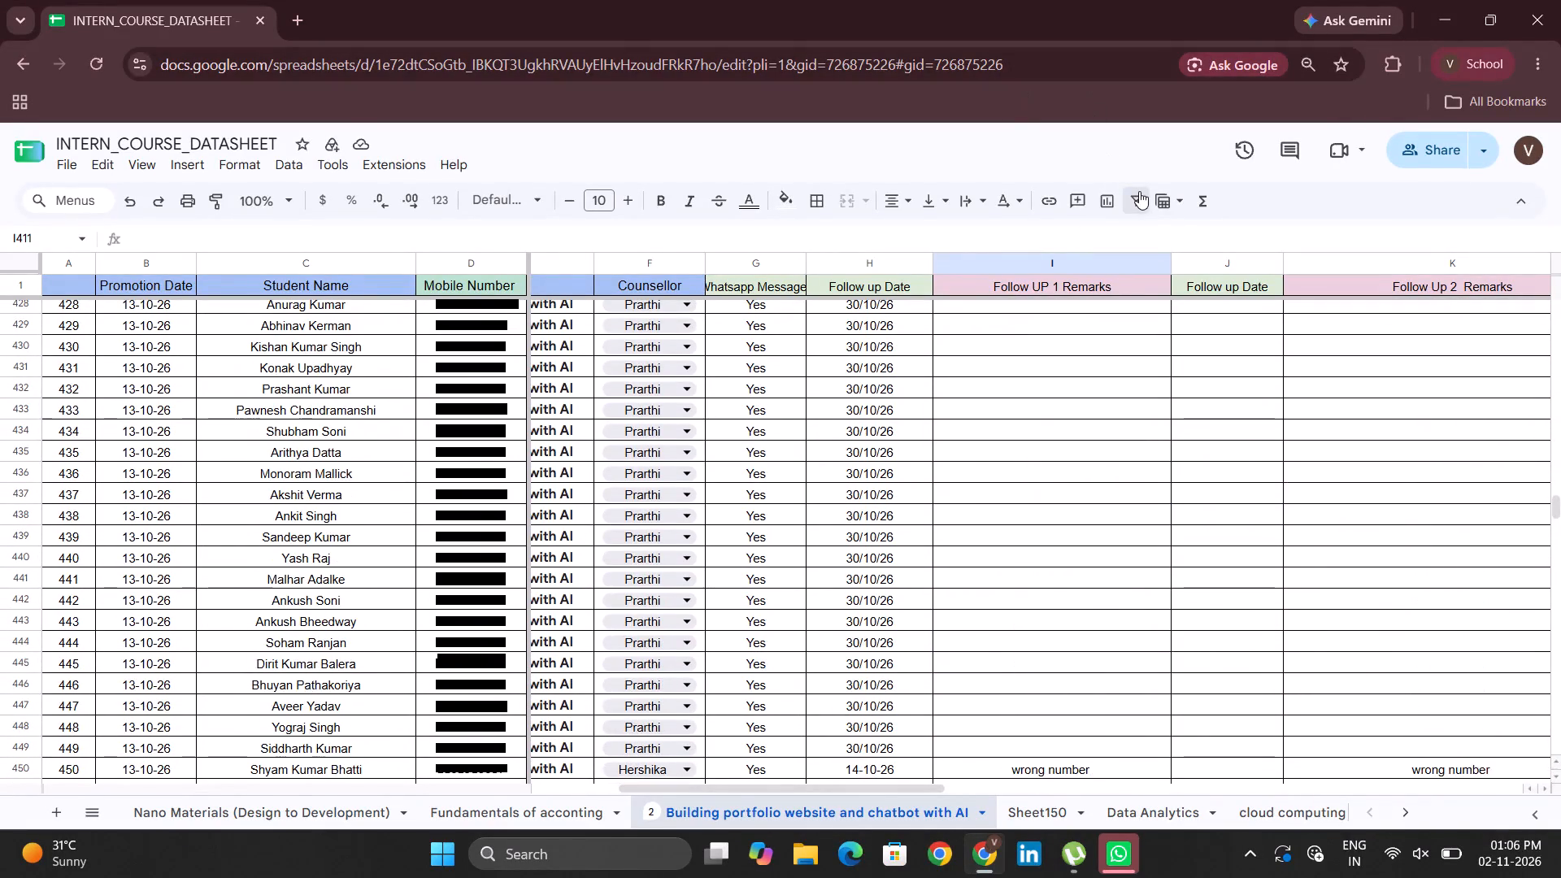
{"action": "left_click", "coordinate": [1156, 280]}
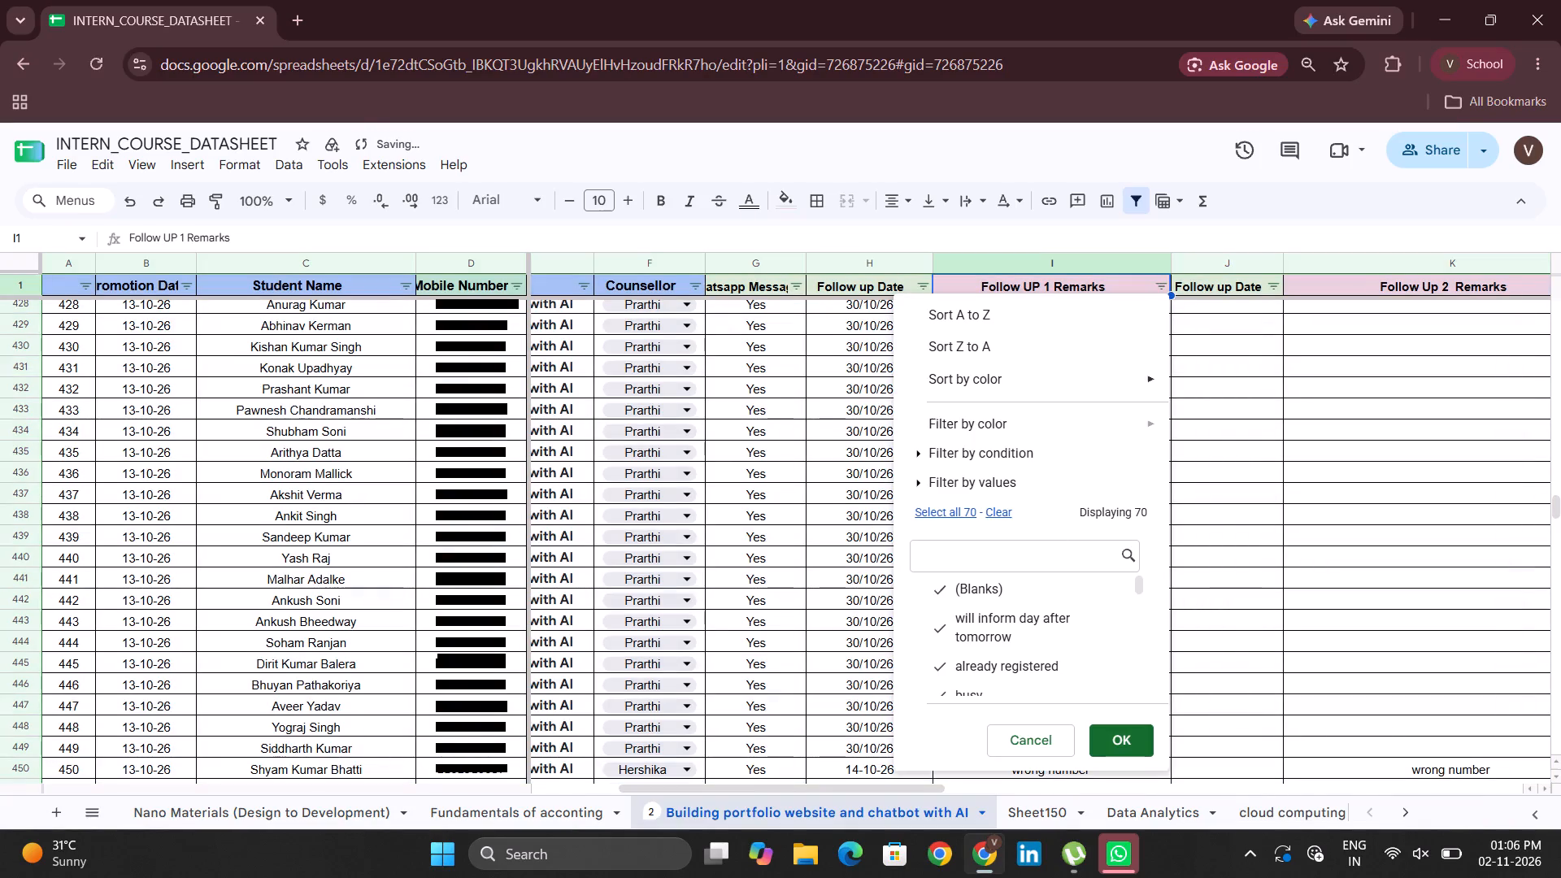
{"action": "left_click", "coordinate": [1016, 626]}
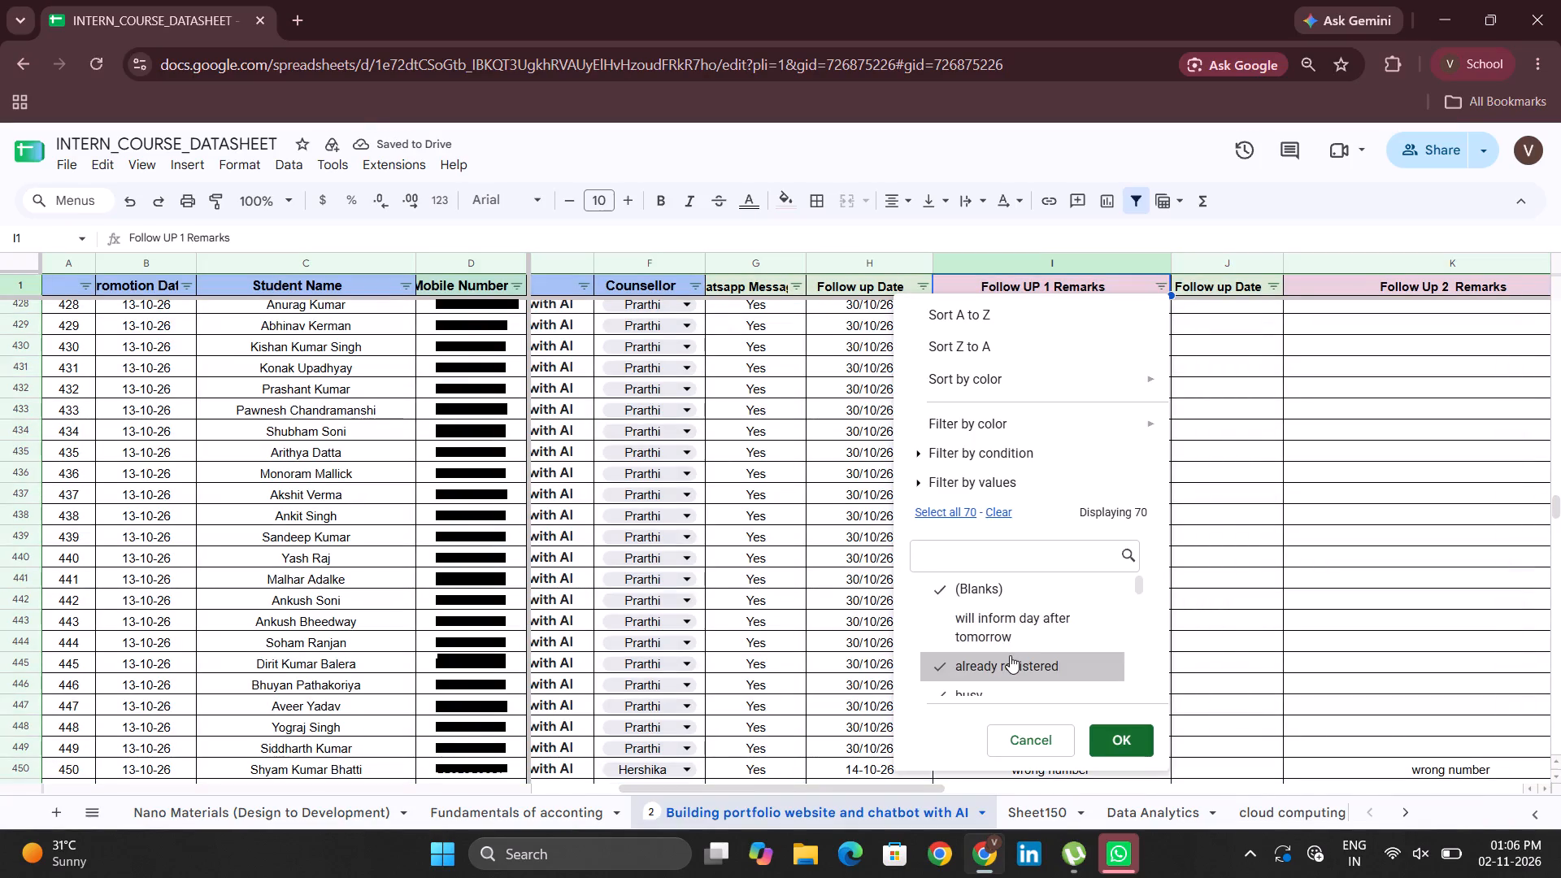
{"action": "left_click", "coordinate": [1010, 655]}
{"action": "left_click", "coordinate": [1002, 506]}
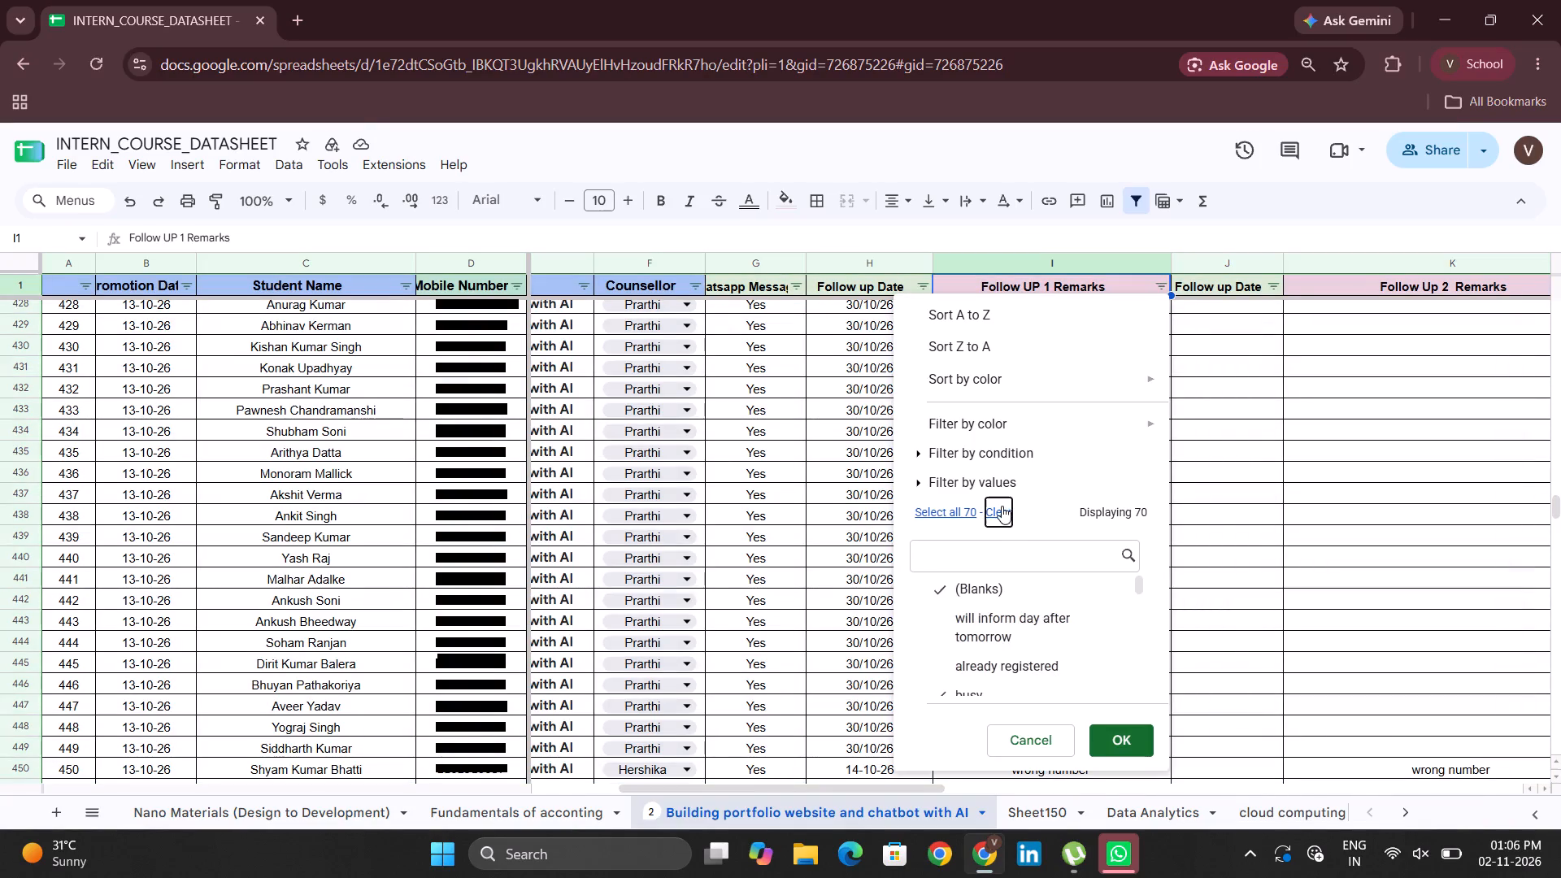
{"action": "left_click", "coordinate": [1002, 593]}
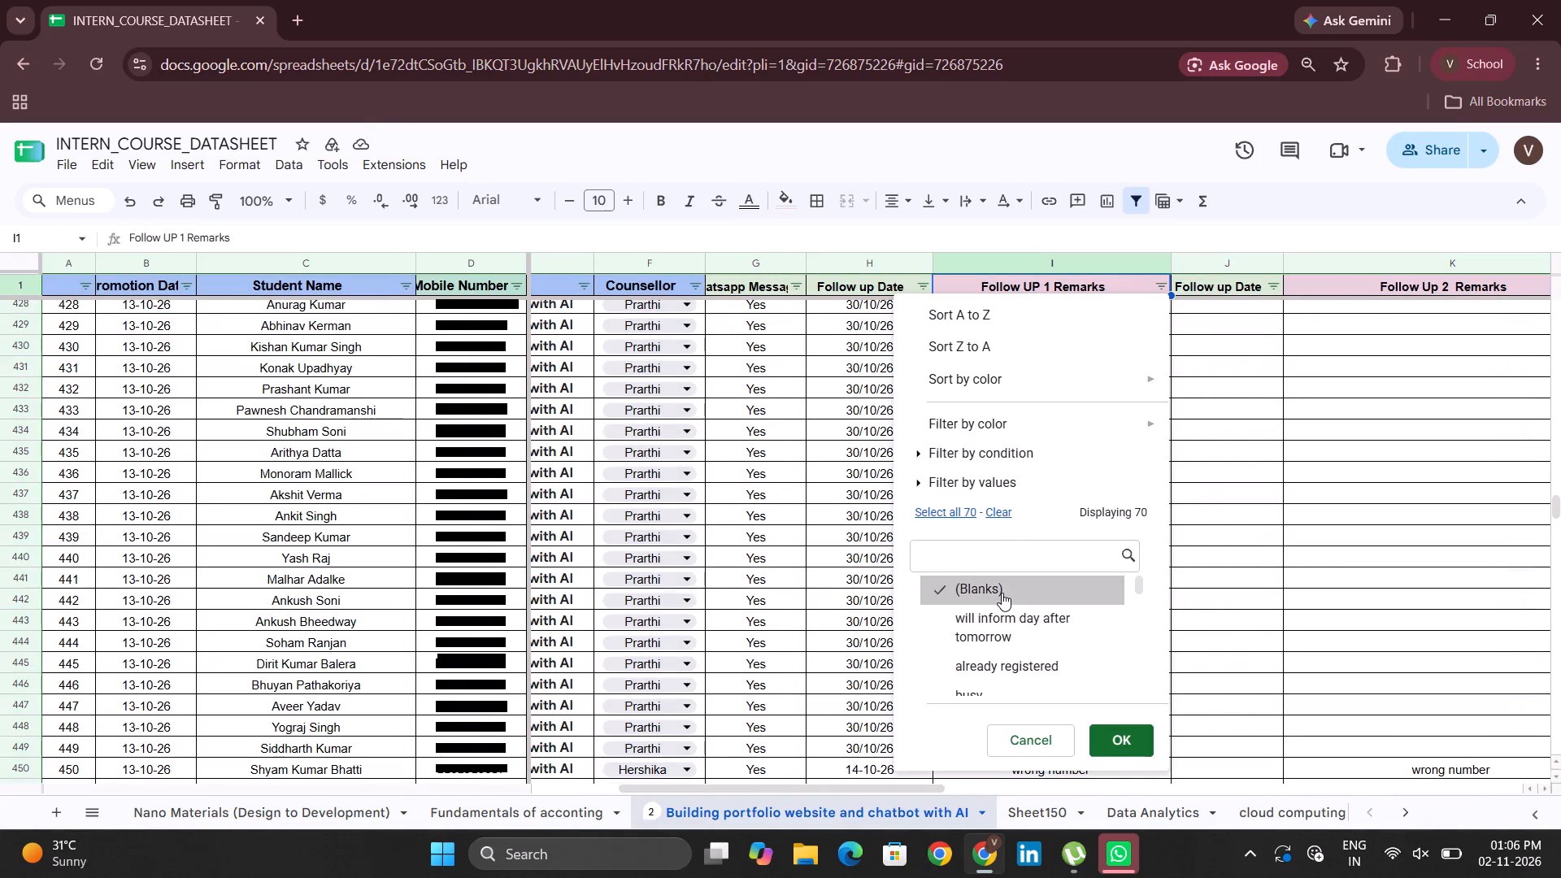
{"action": "left_click", "coordinate": [1120, 751]}
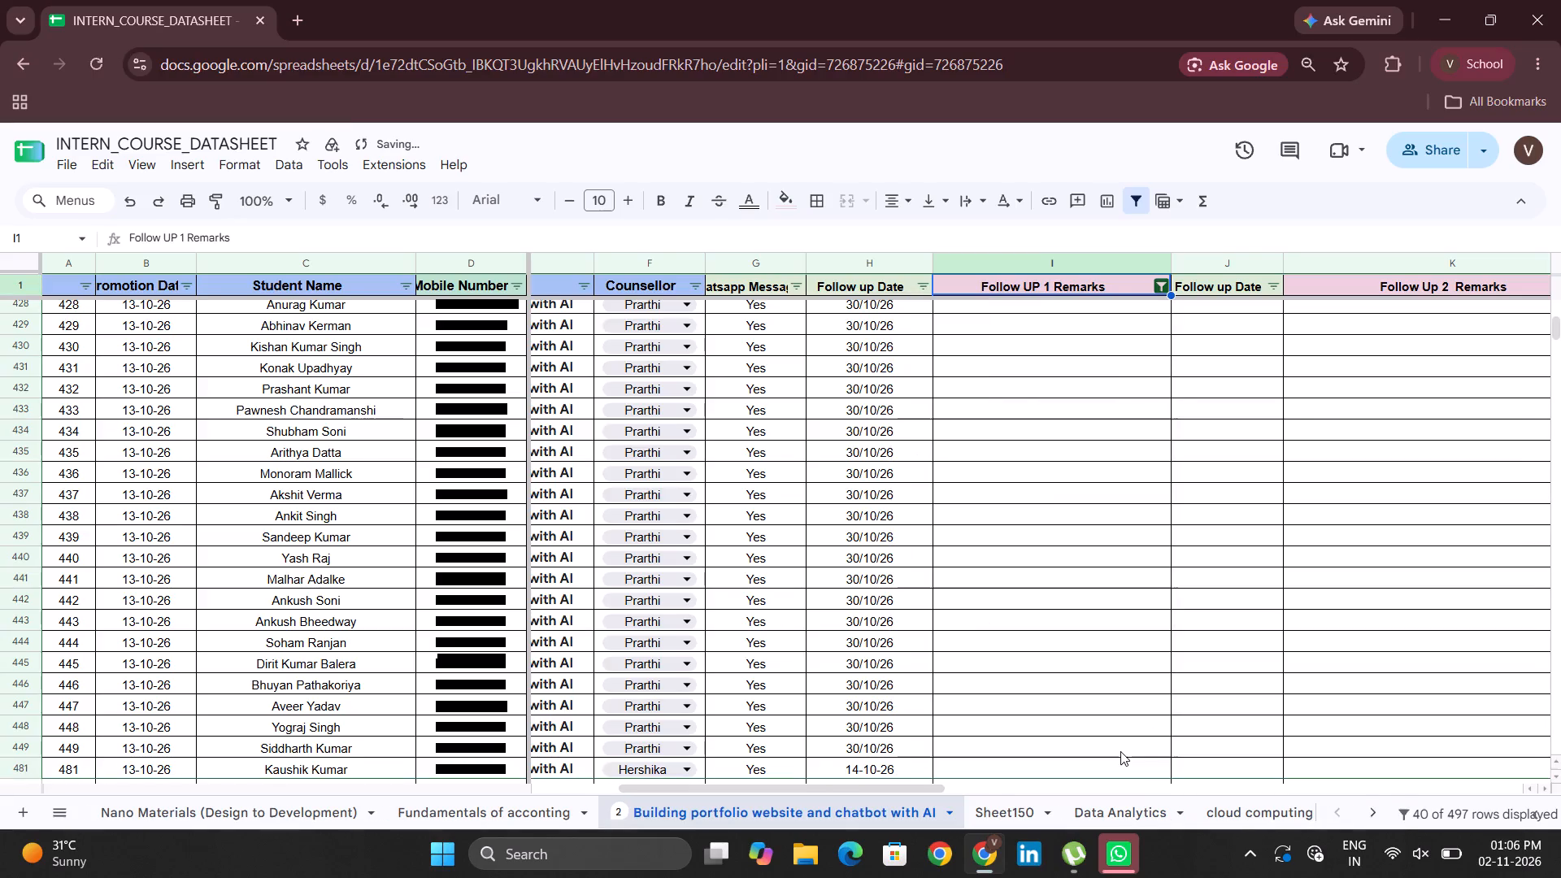
Delete row 481, the last filtered student row, assigned to counsellor Hershika.
{"action": "scroll", "coordinate": [1063, 471], "scroll_direction": "up", "scroll_amount": 7}
{"action": "scroll", "coordinate": [1063, 471], "scroll_direction": "down", "scroll_amount": 6}
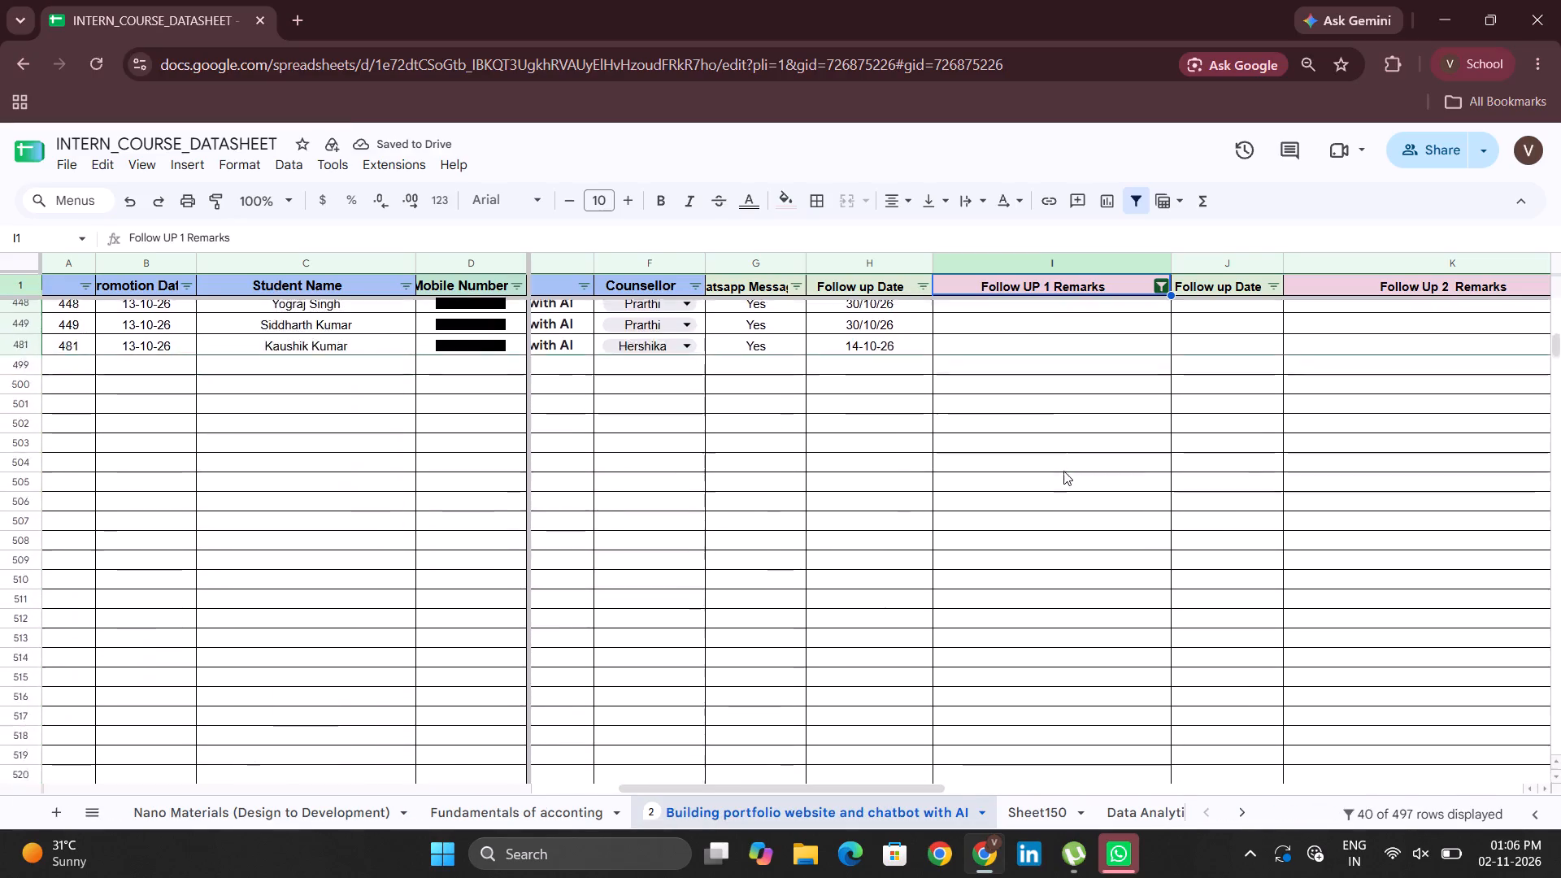
{"action": "scroll", "coordinate": [1063, 471], "scroll_direction": "up", "scroll_amount": 2}
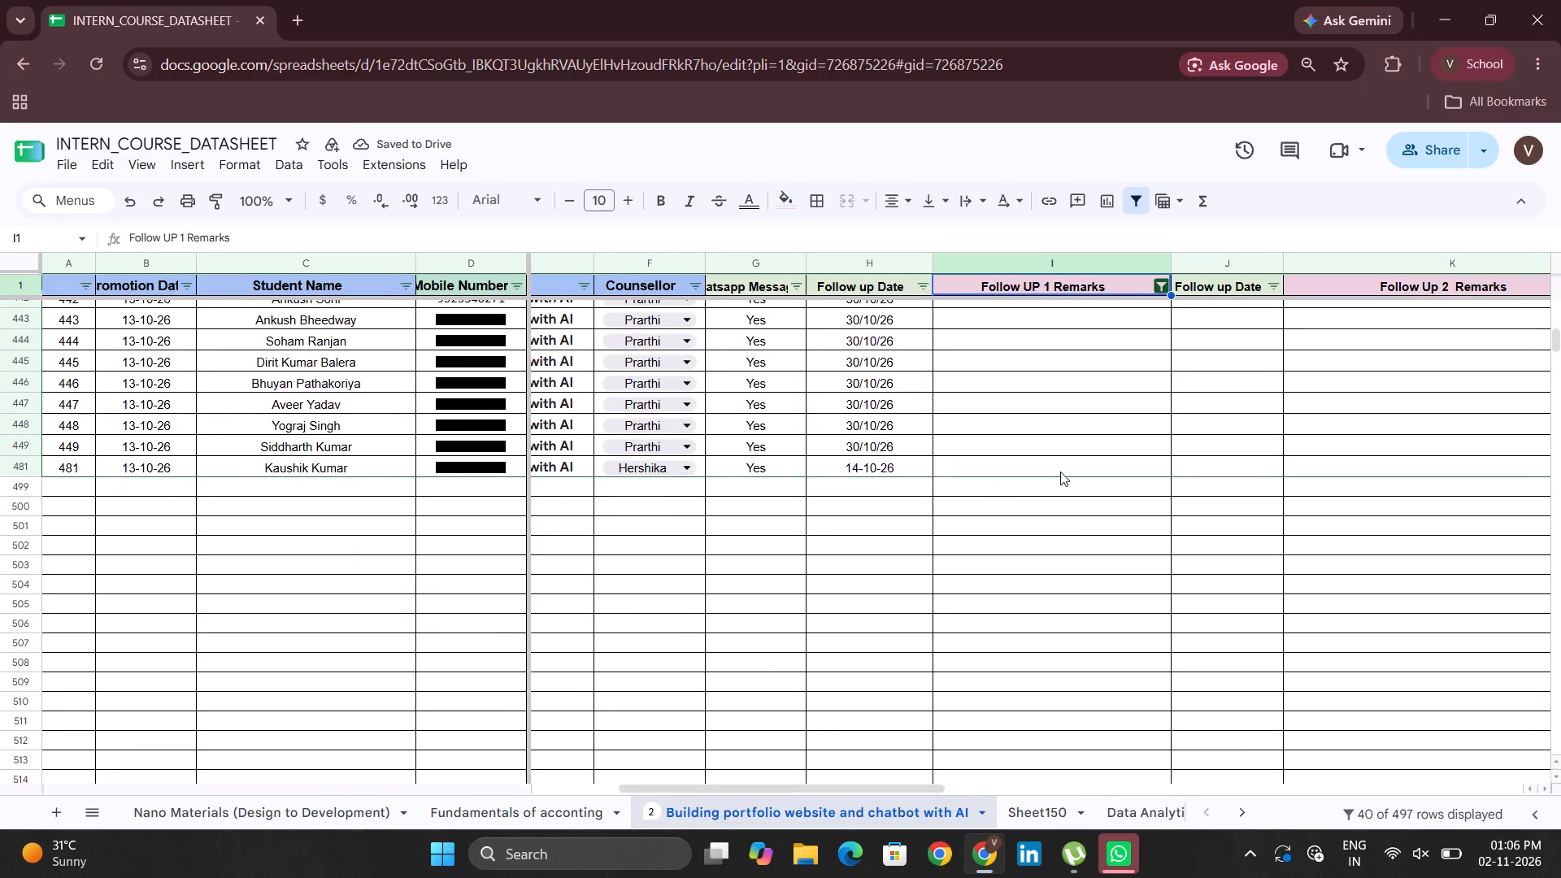
{"action": "right_click", "coordinate": [977, 466]}
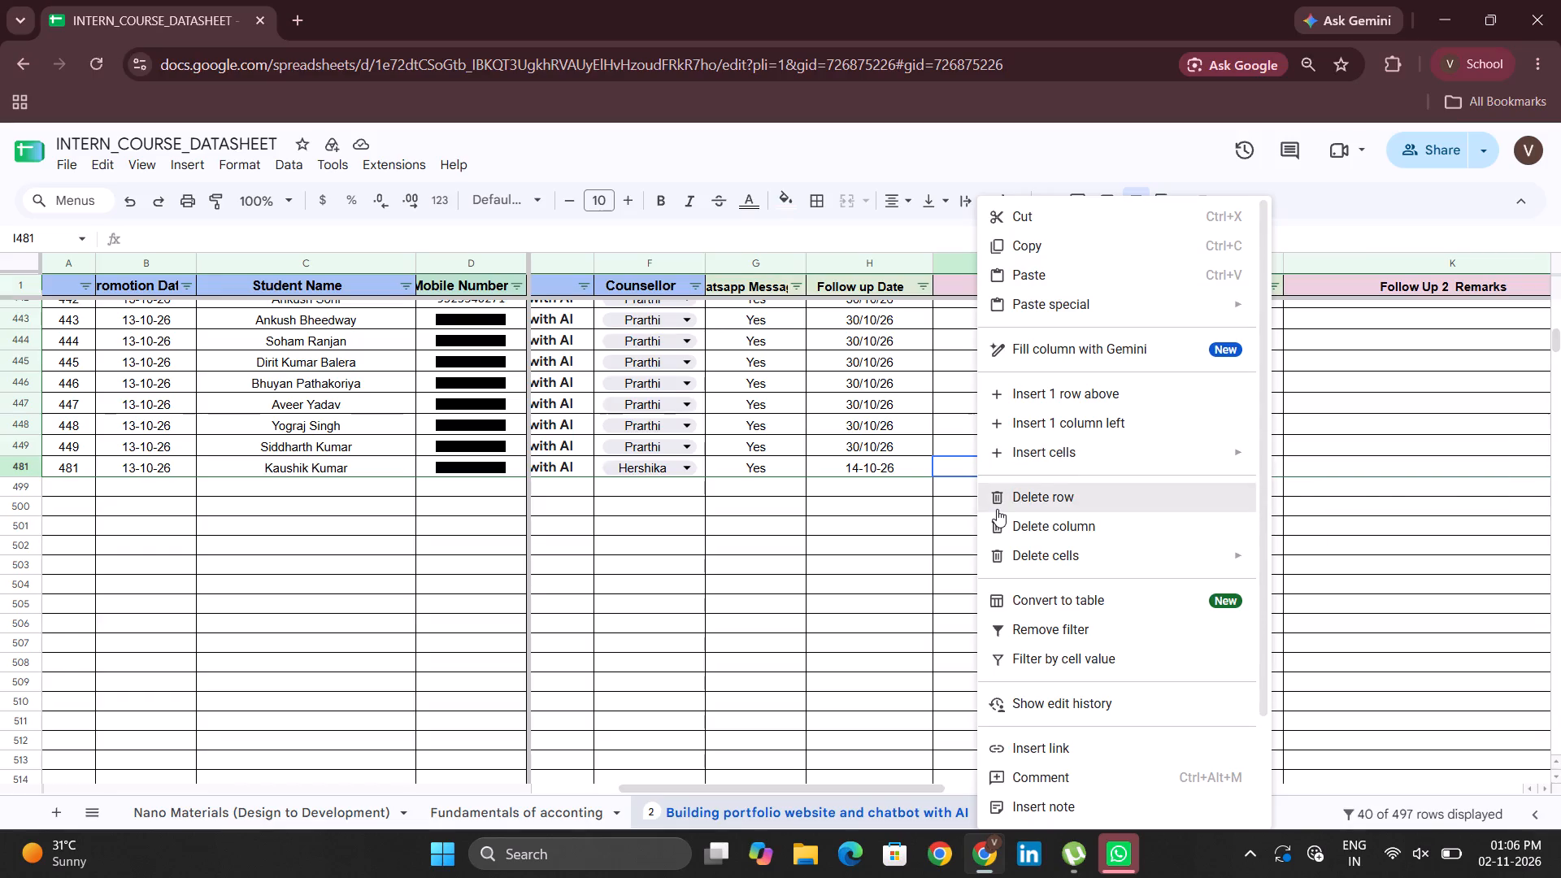
{"action": "left_click", "coordinate": [997, 509]}
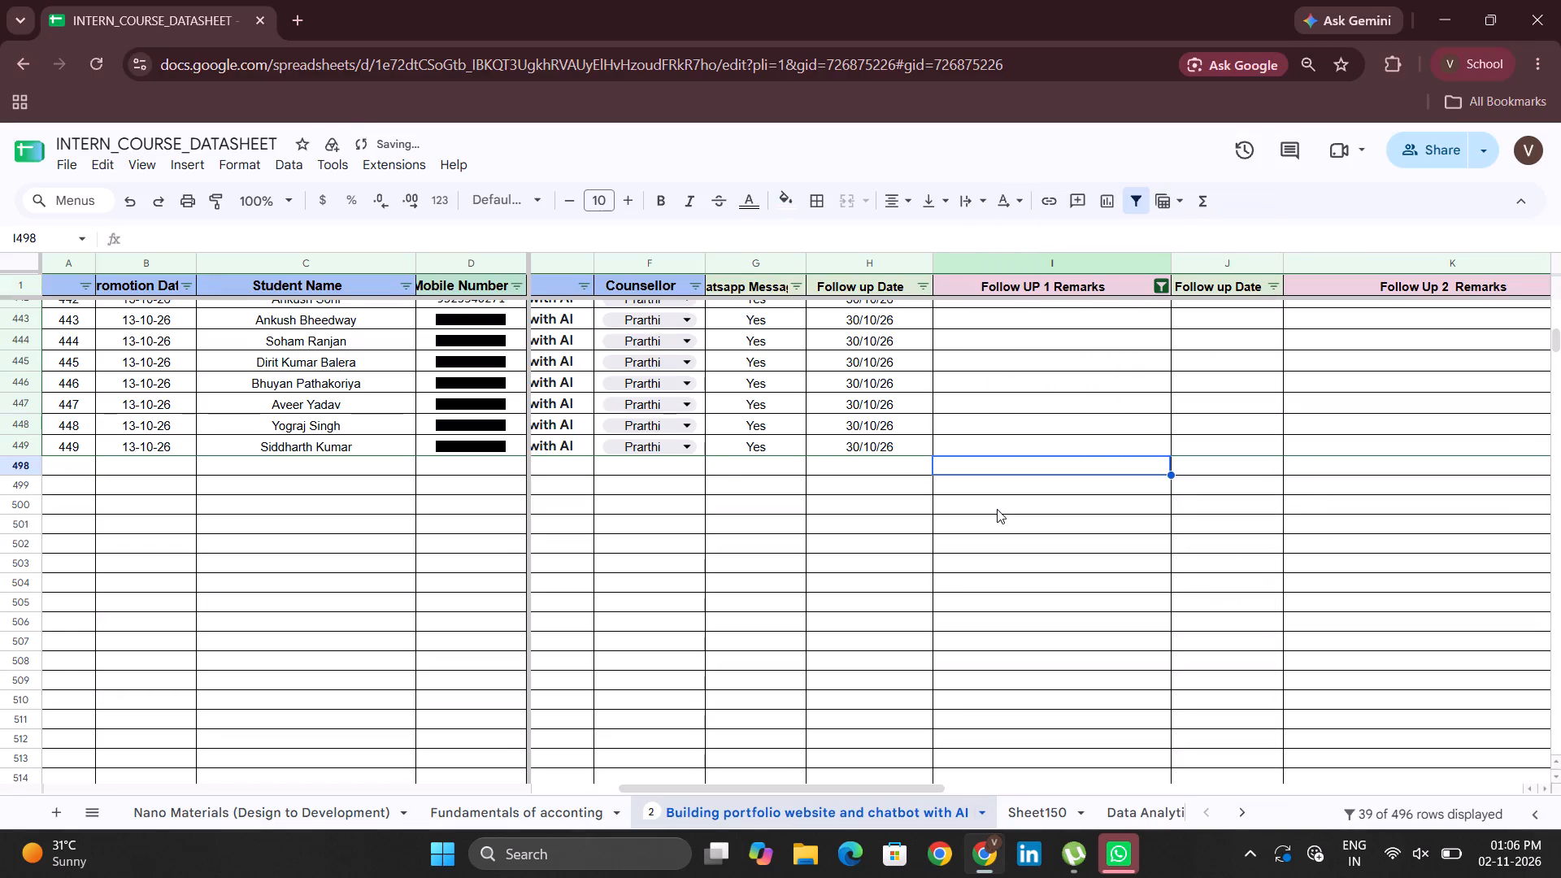
Enter "wrong number" as the Follow UP 1 Remarks for the student in row 411.
{"action": "scroll", "coordinate": [997, 509], "scroll_direction": "up", "scroll_amount": 6}
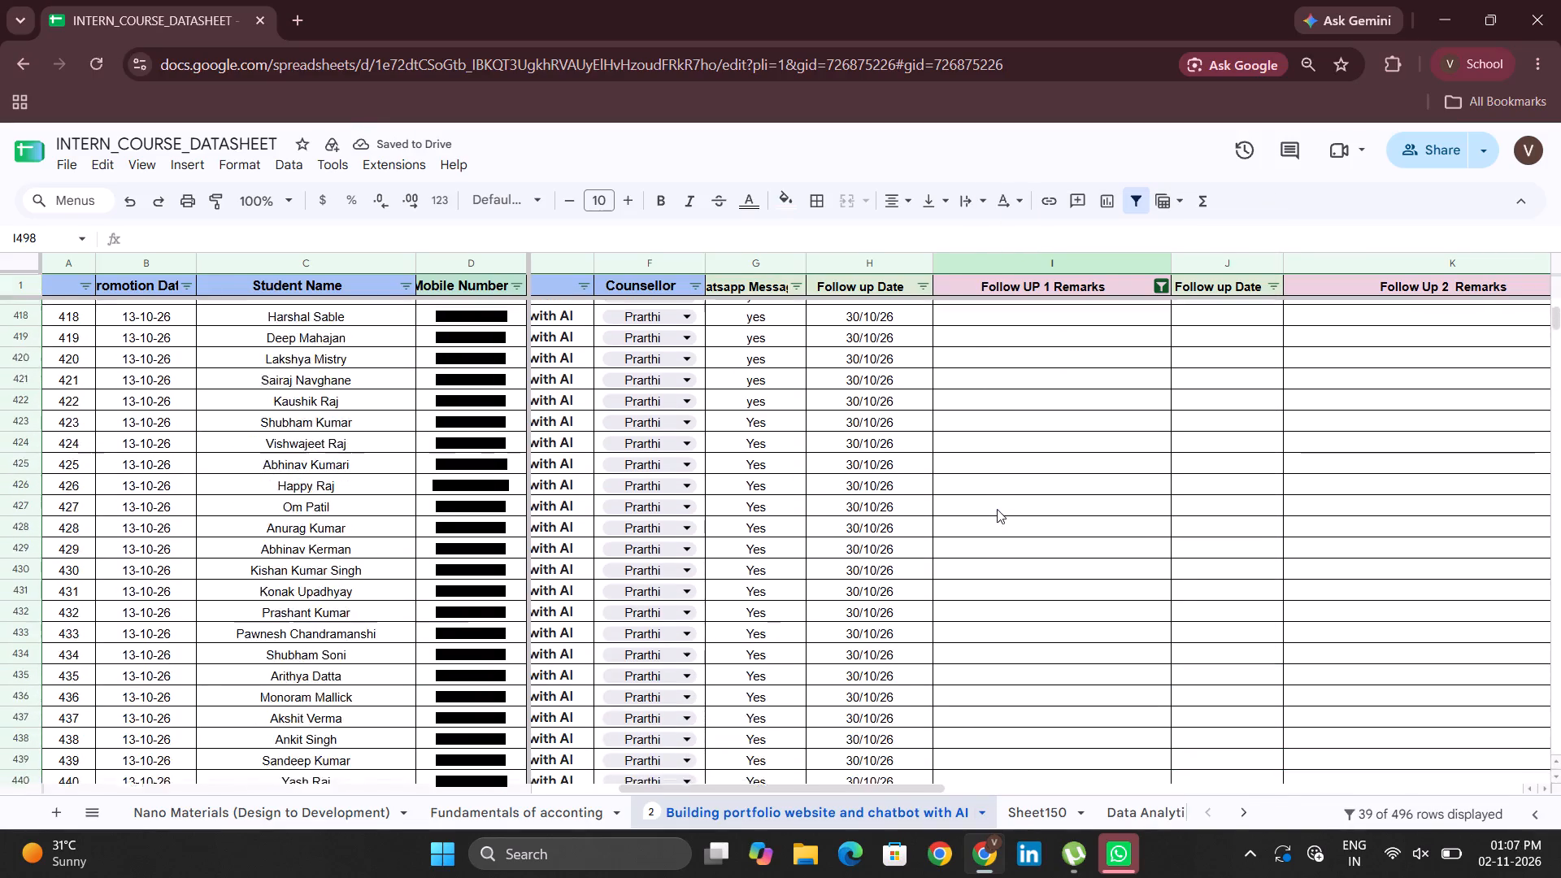
{"action": "scroll", "coordinate": [997, 509], "scroll_direction": "up", "scroll_amount": 7}
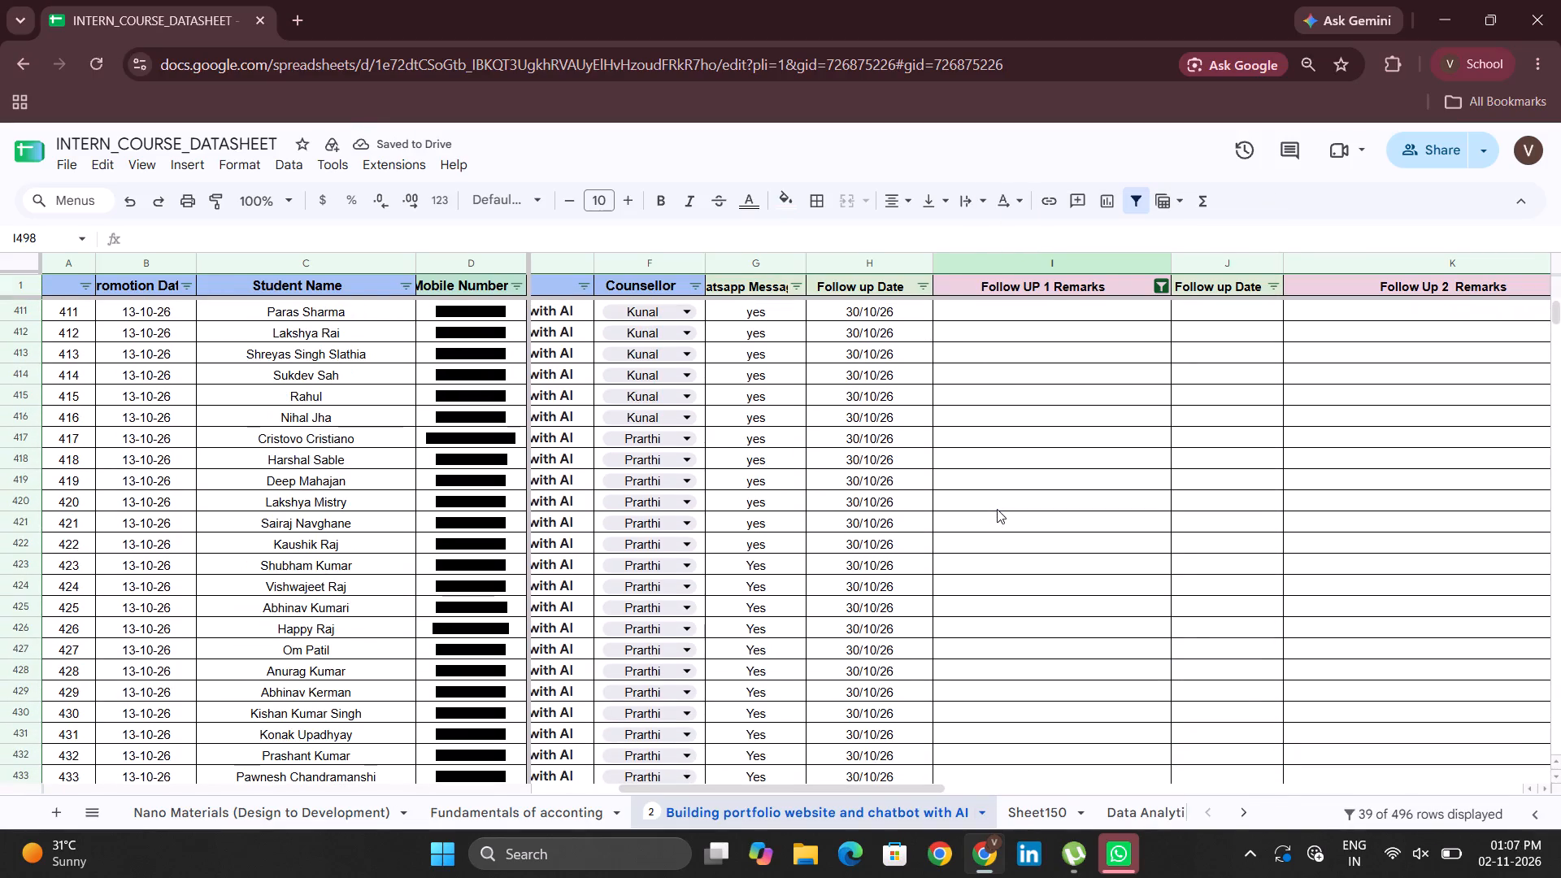
{"action": "left_click", "coordinate": [1047, 309]}
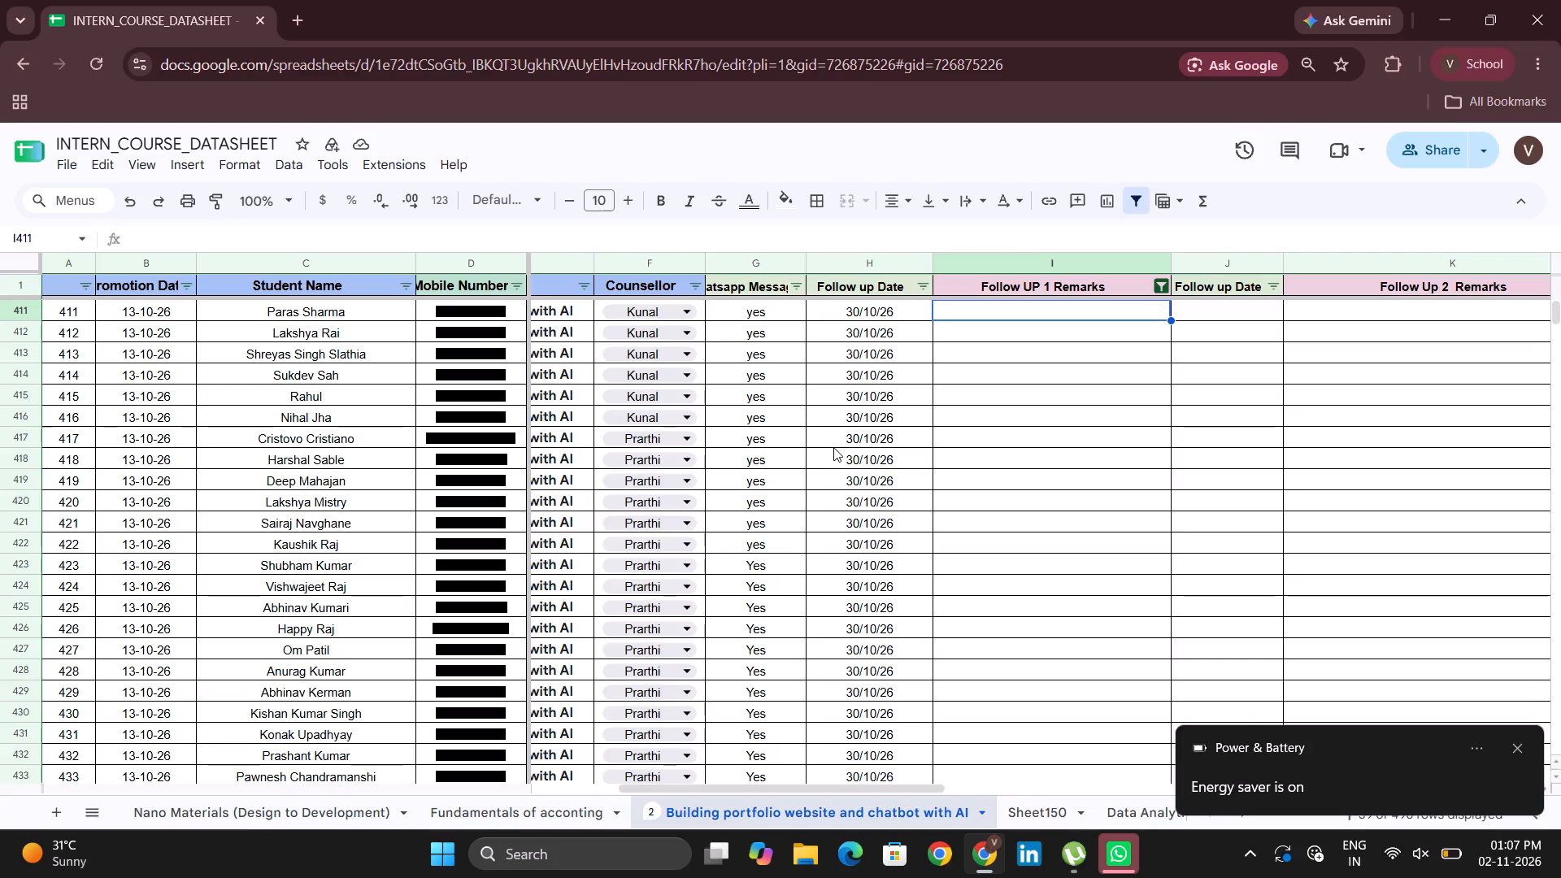
{"action": "type", "text": "wr"}
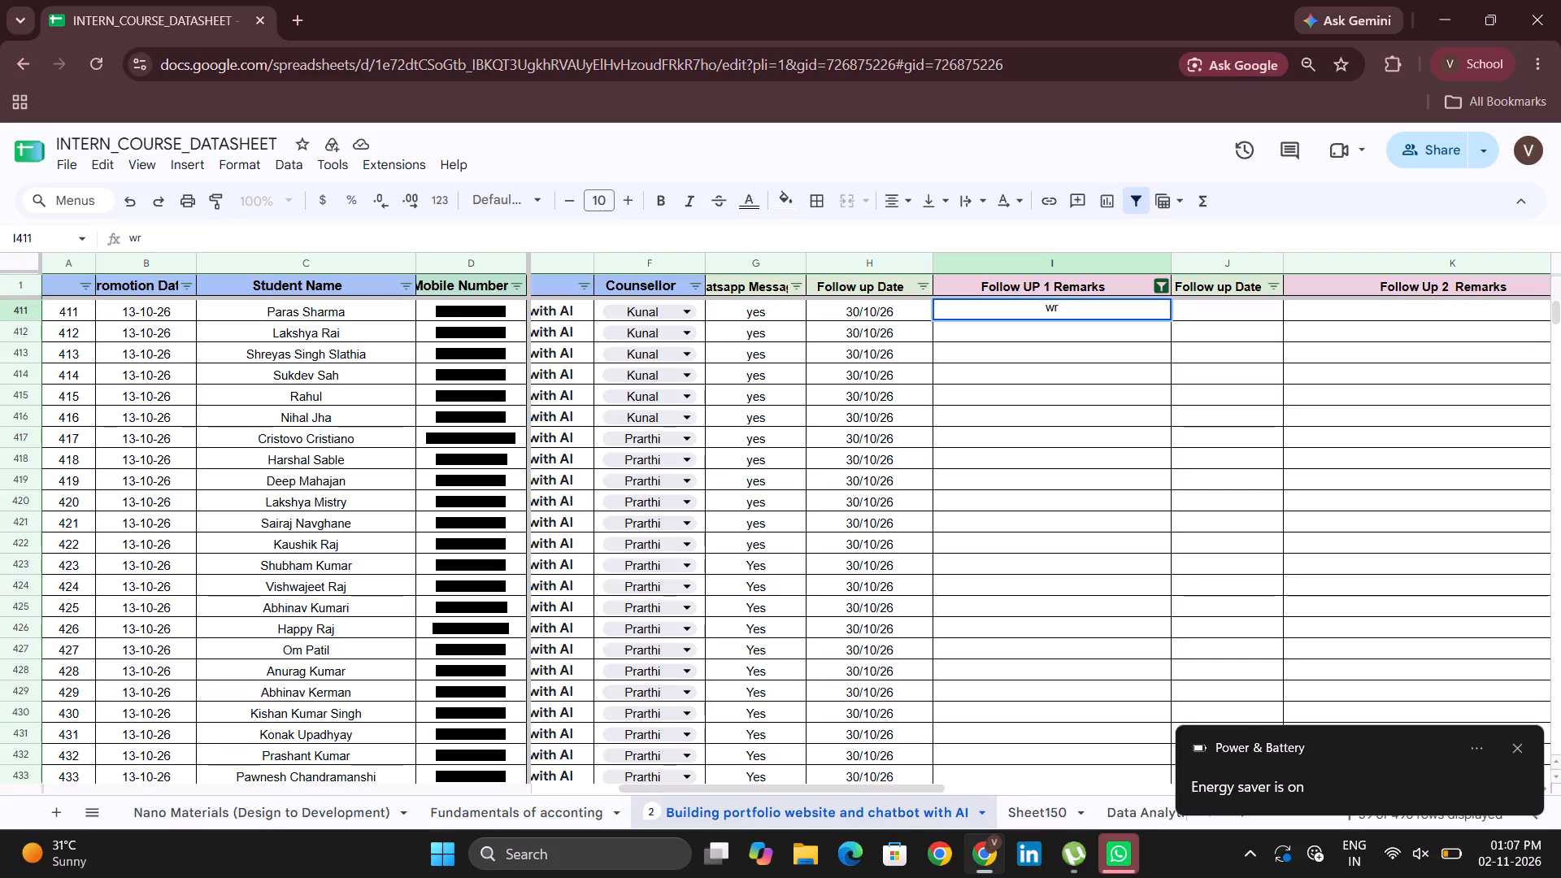
{"action": "type", "text": "ong"}
{"action": "key", "text": "space"}
{"action": "type", "text": "num"}
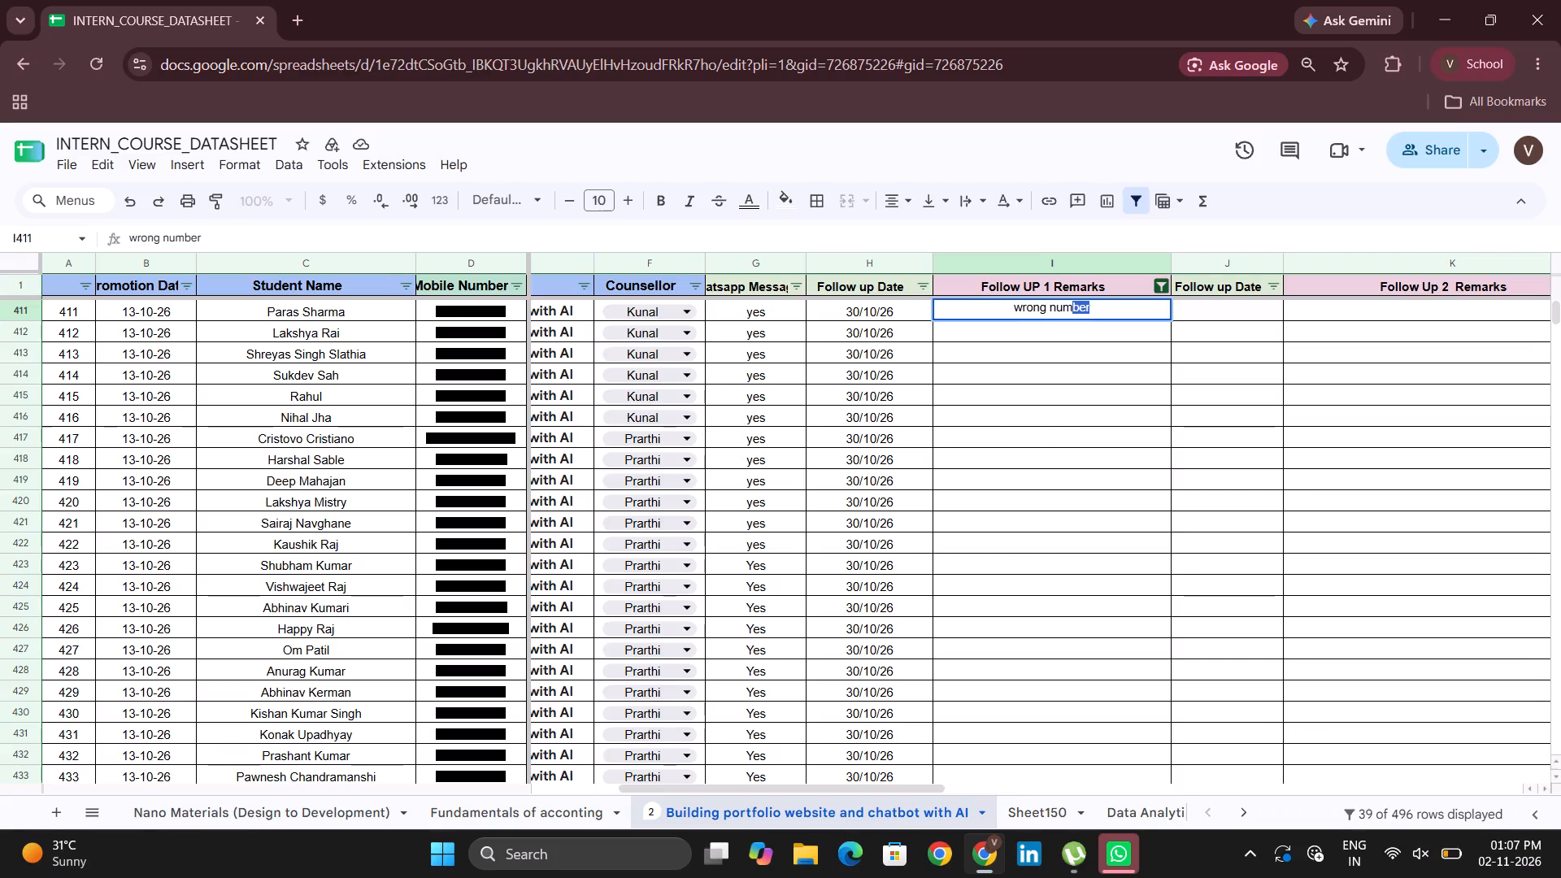
{"action": "key", "text": "Return"}
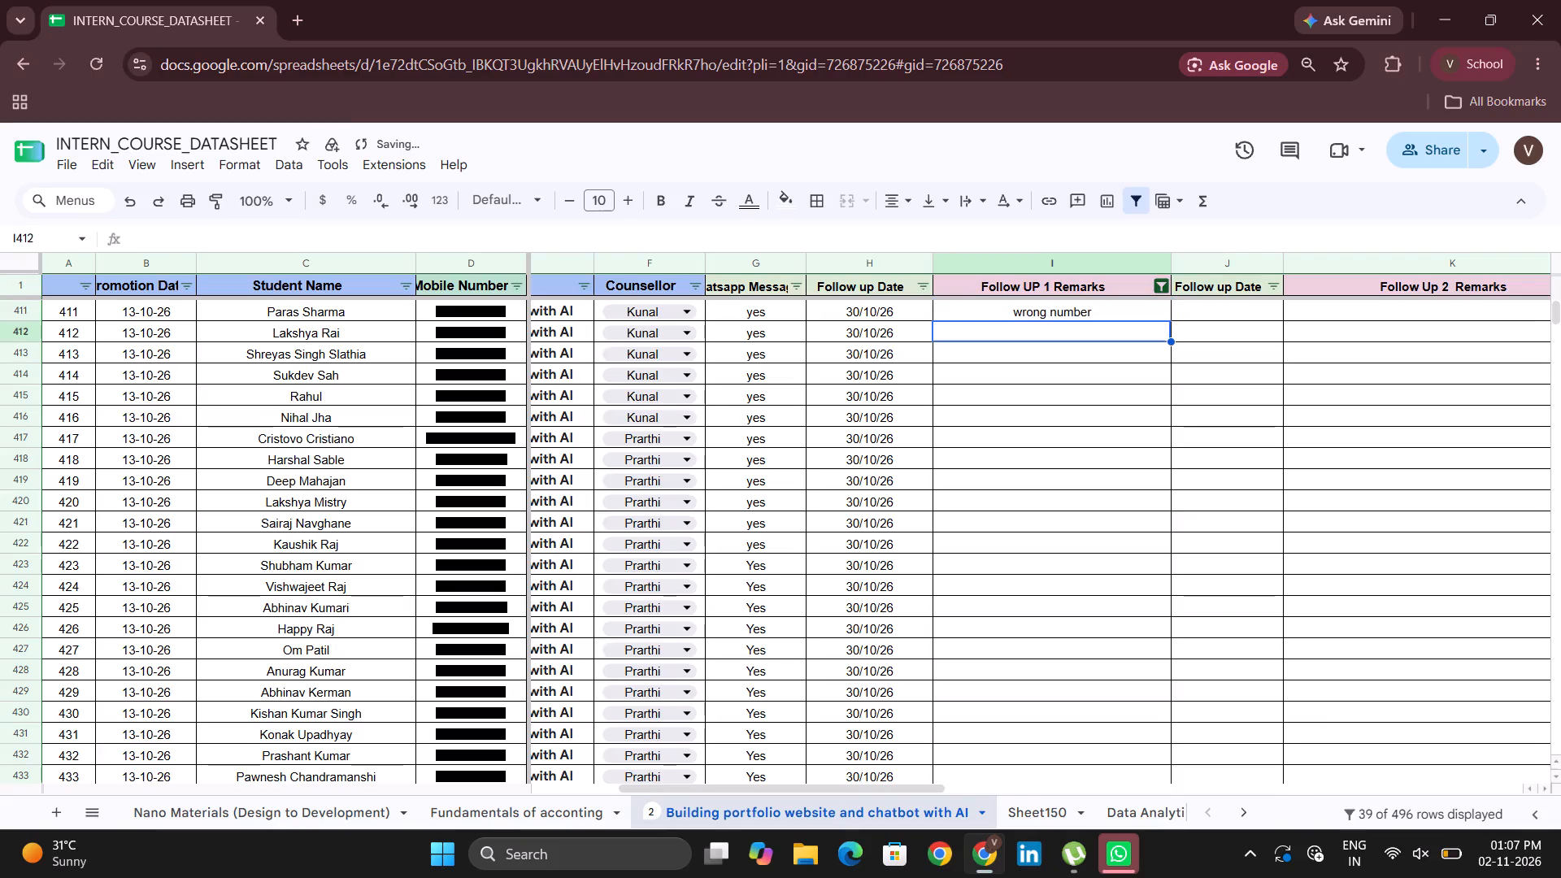
Fill the "wrong number" Follow UP 1 Remarks cell in row 411 with the palest red, and select the empty remark in row 412.
{"action": "left_click", "coordinate": [982, 318]}
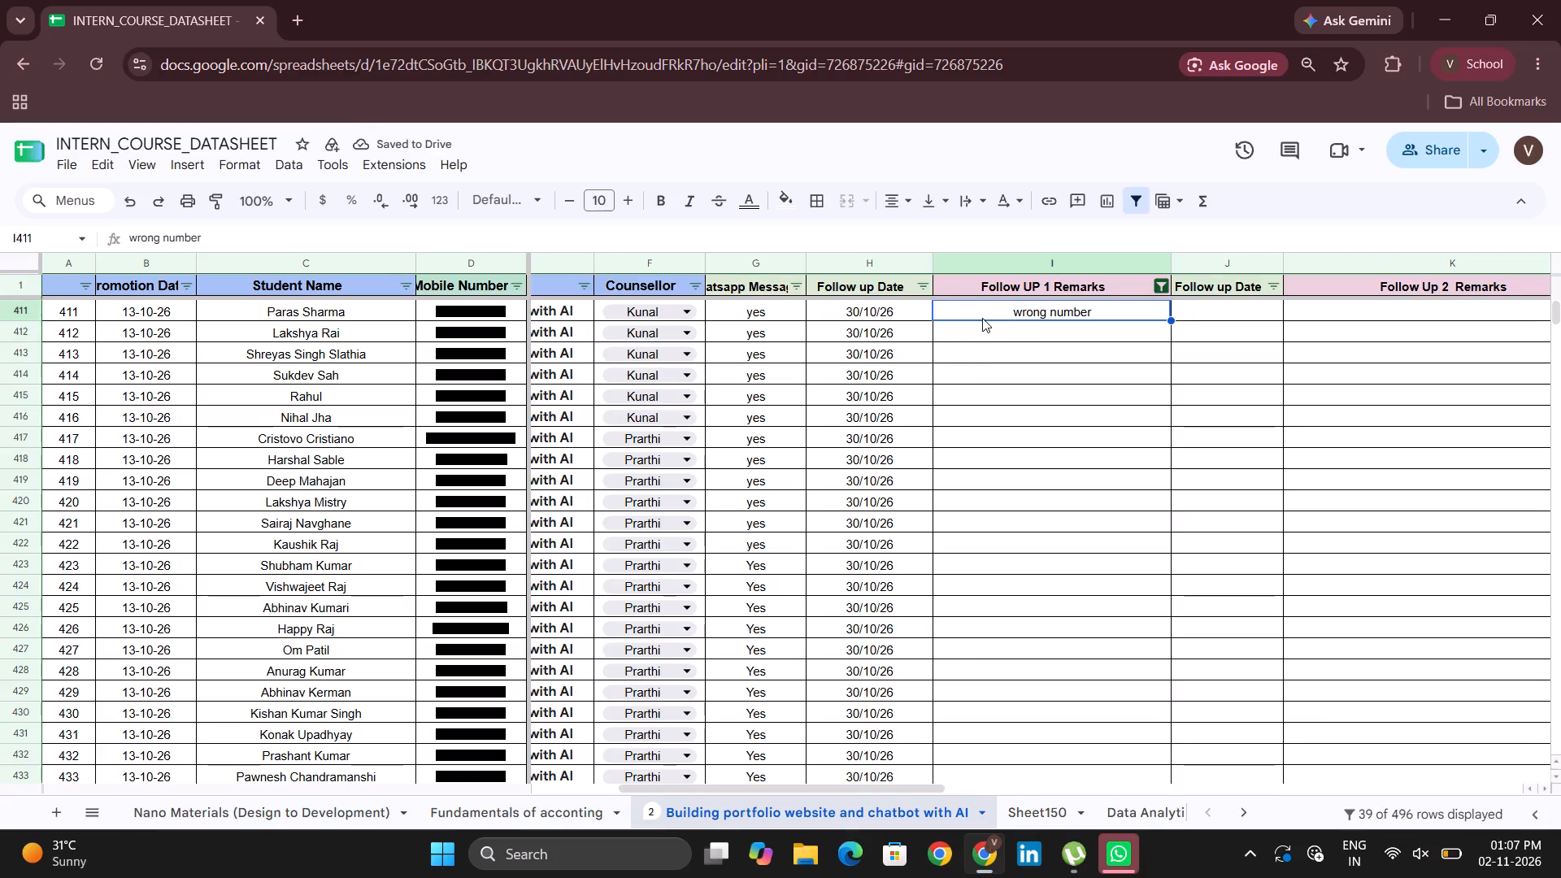
{"action": "left_click", "coordinate": [789, 195]}
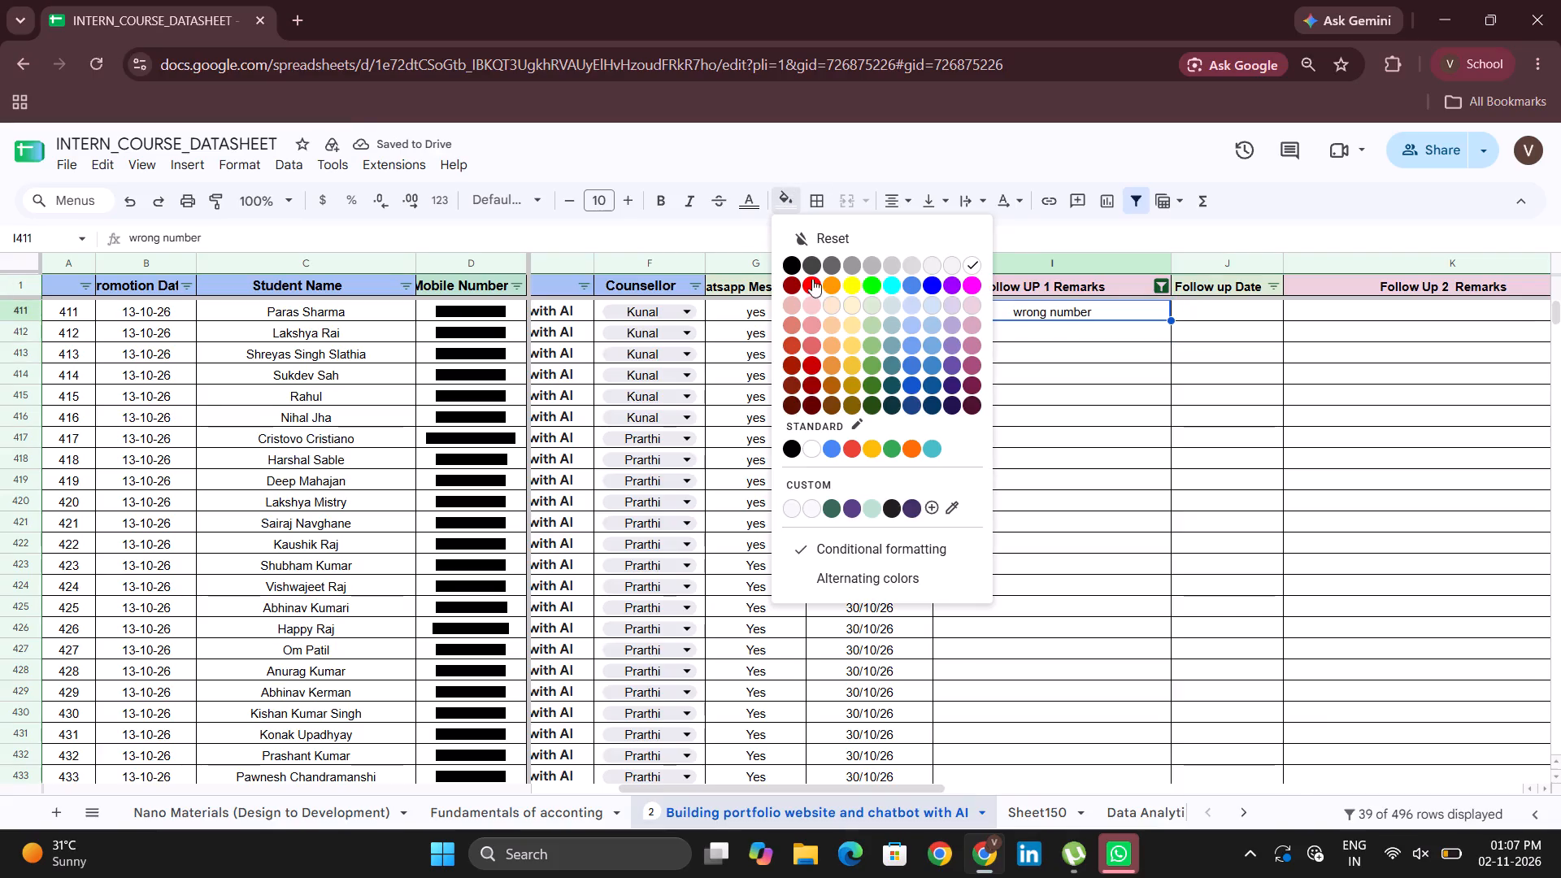
{"action": "left_click", "coordinate": [809, 299]}
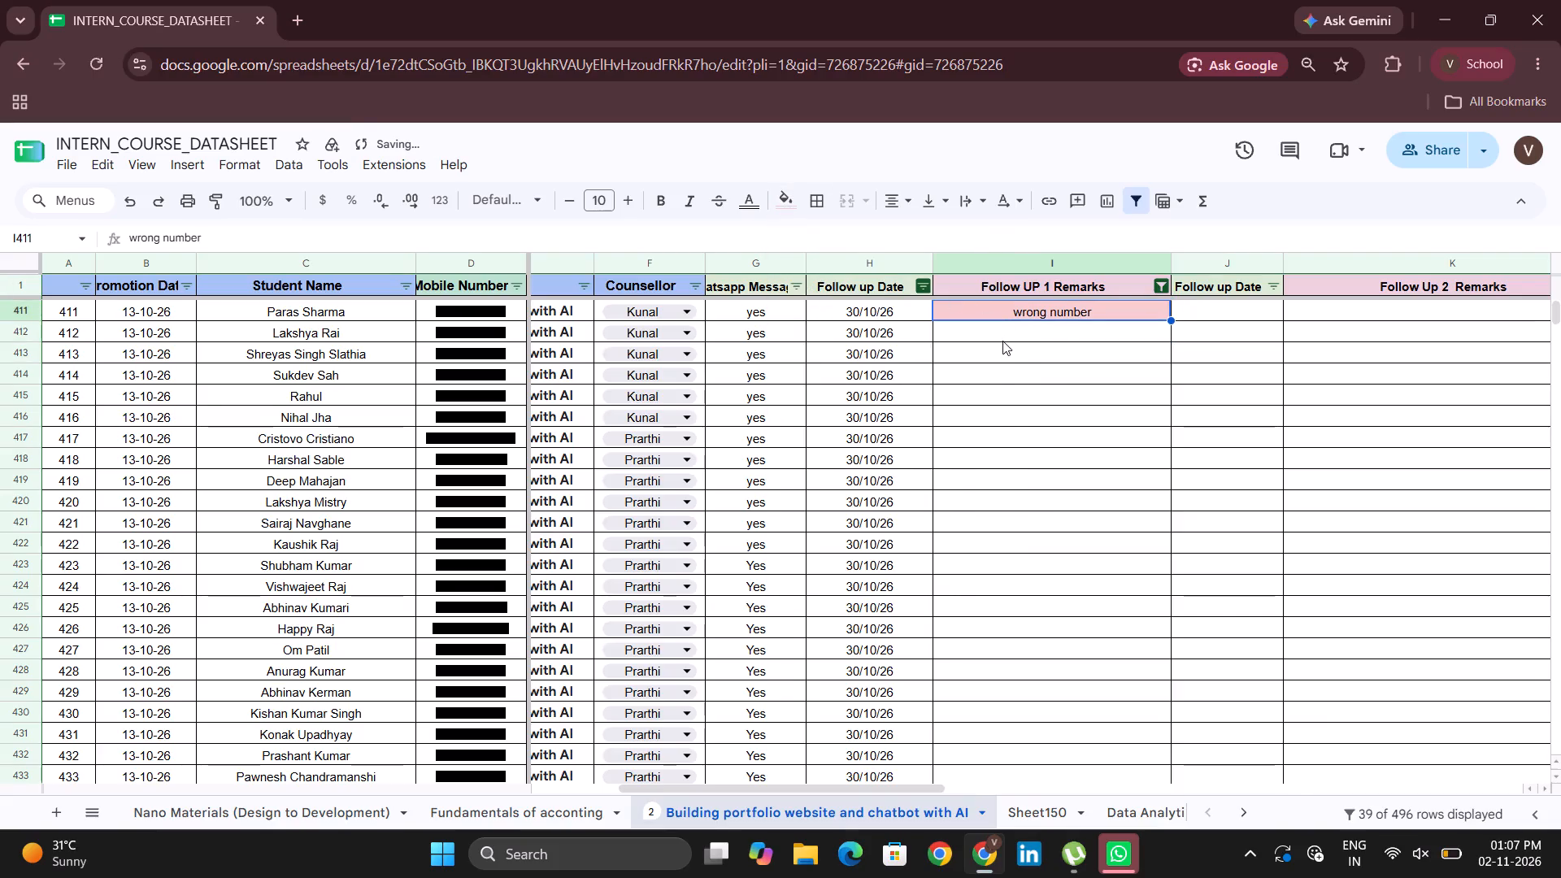
{"action": "left_click", "coordinate": [1002, 341]}
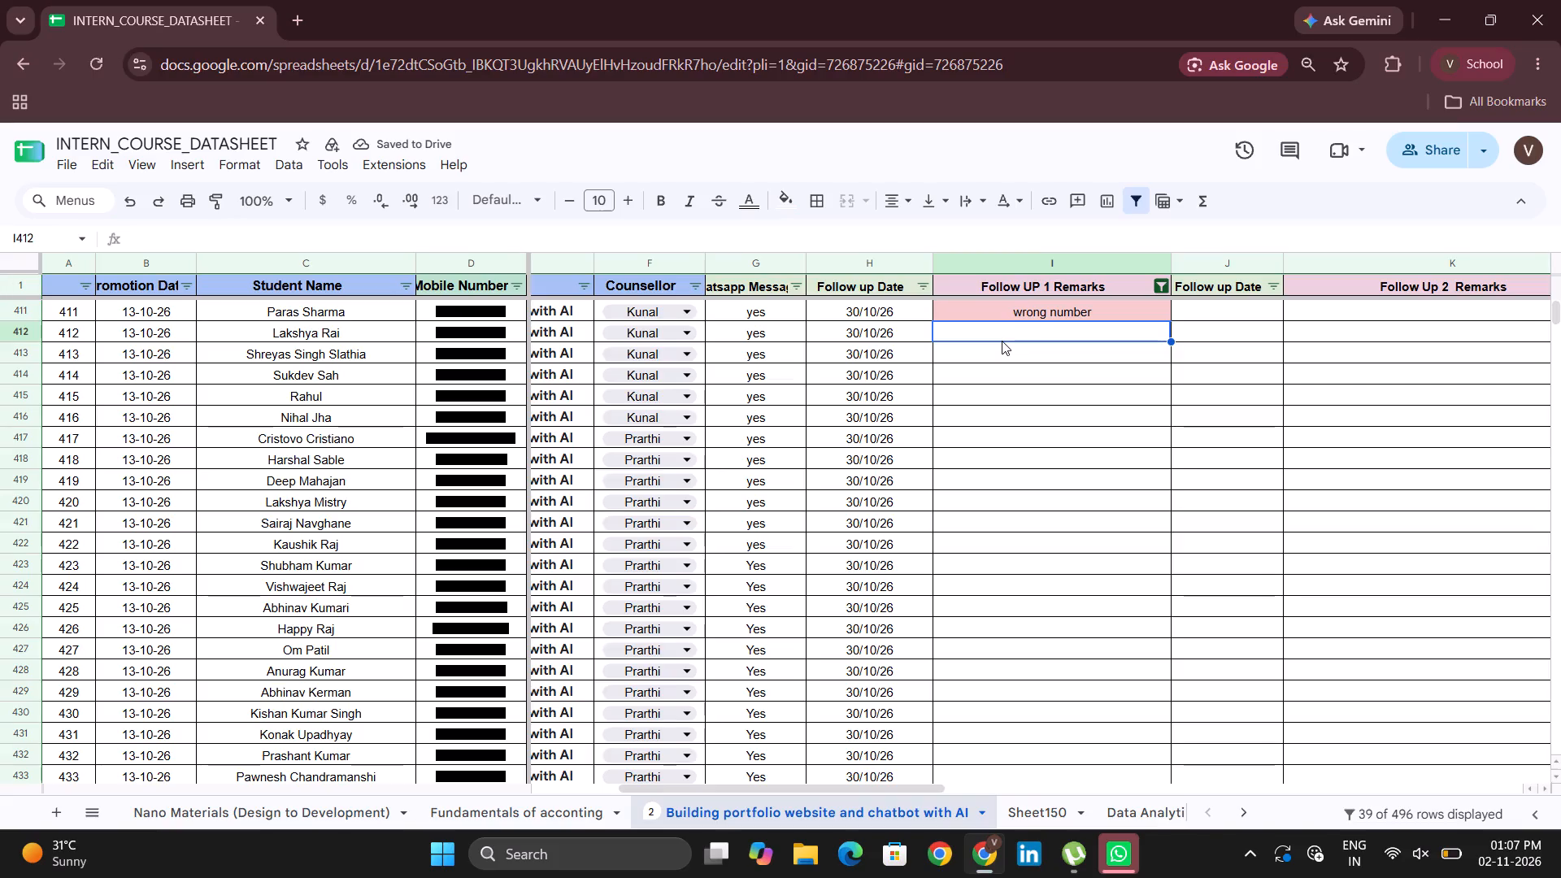
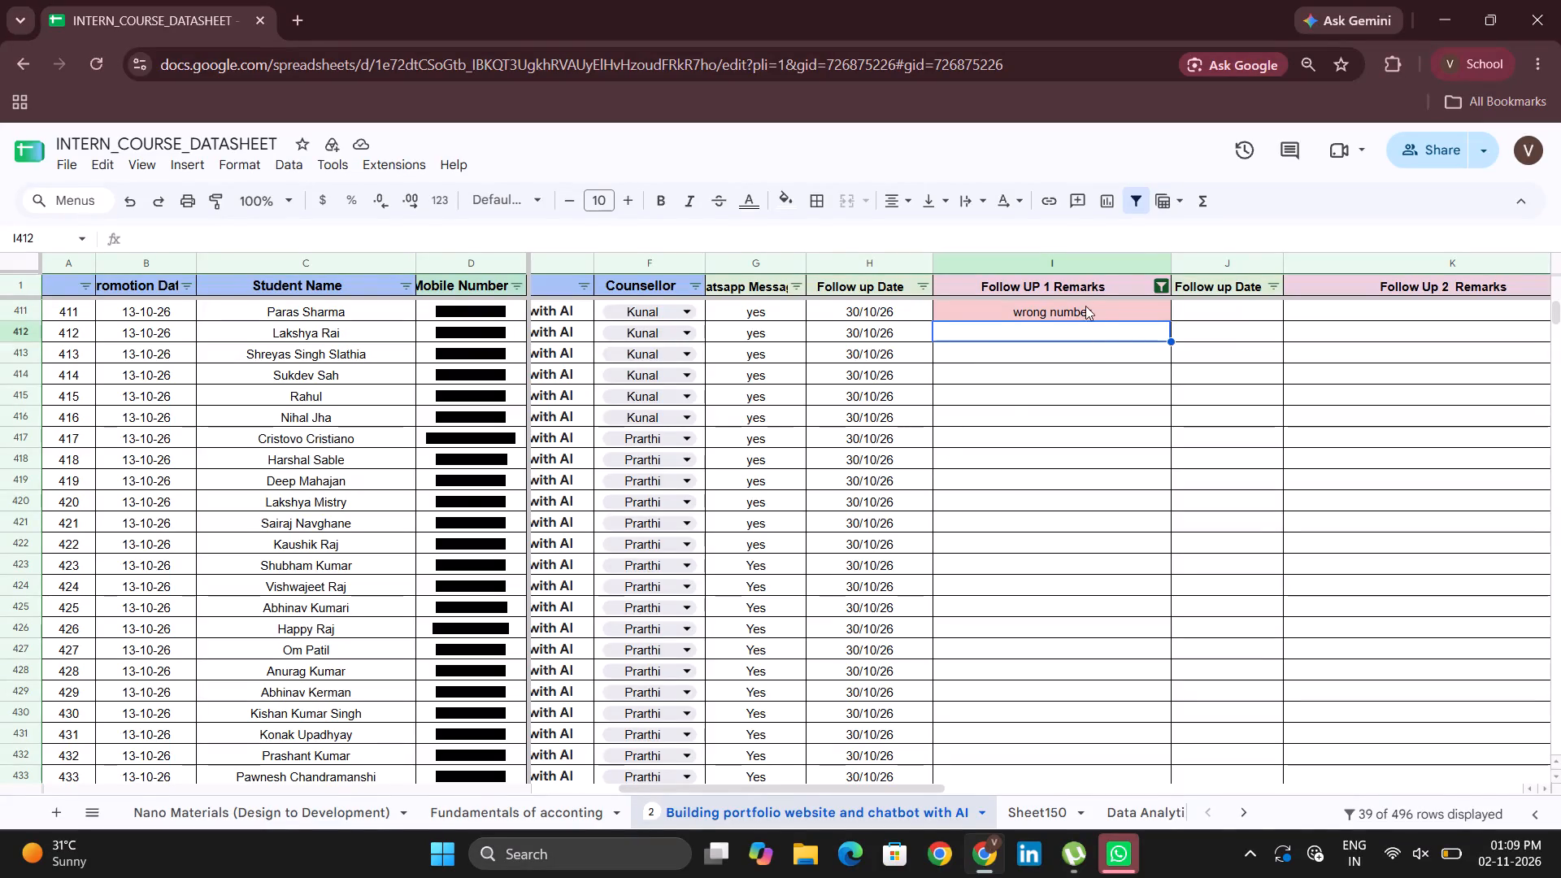
Enter "will inform" as the Follow UP 1 Remarks for the student in row 412.
{"action": "left_click", "coordinate": [1124, 353]}
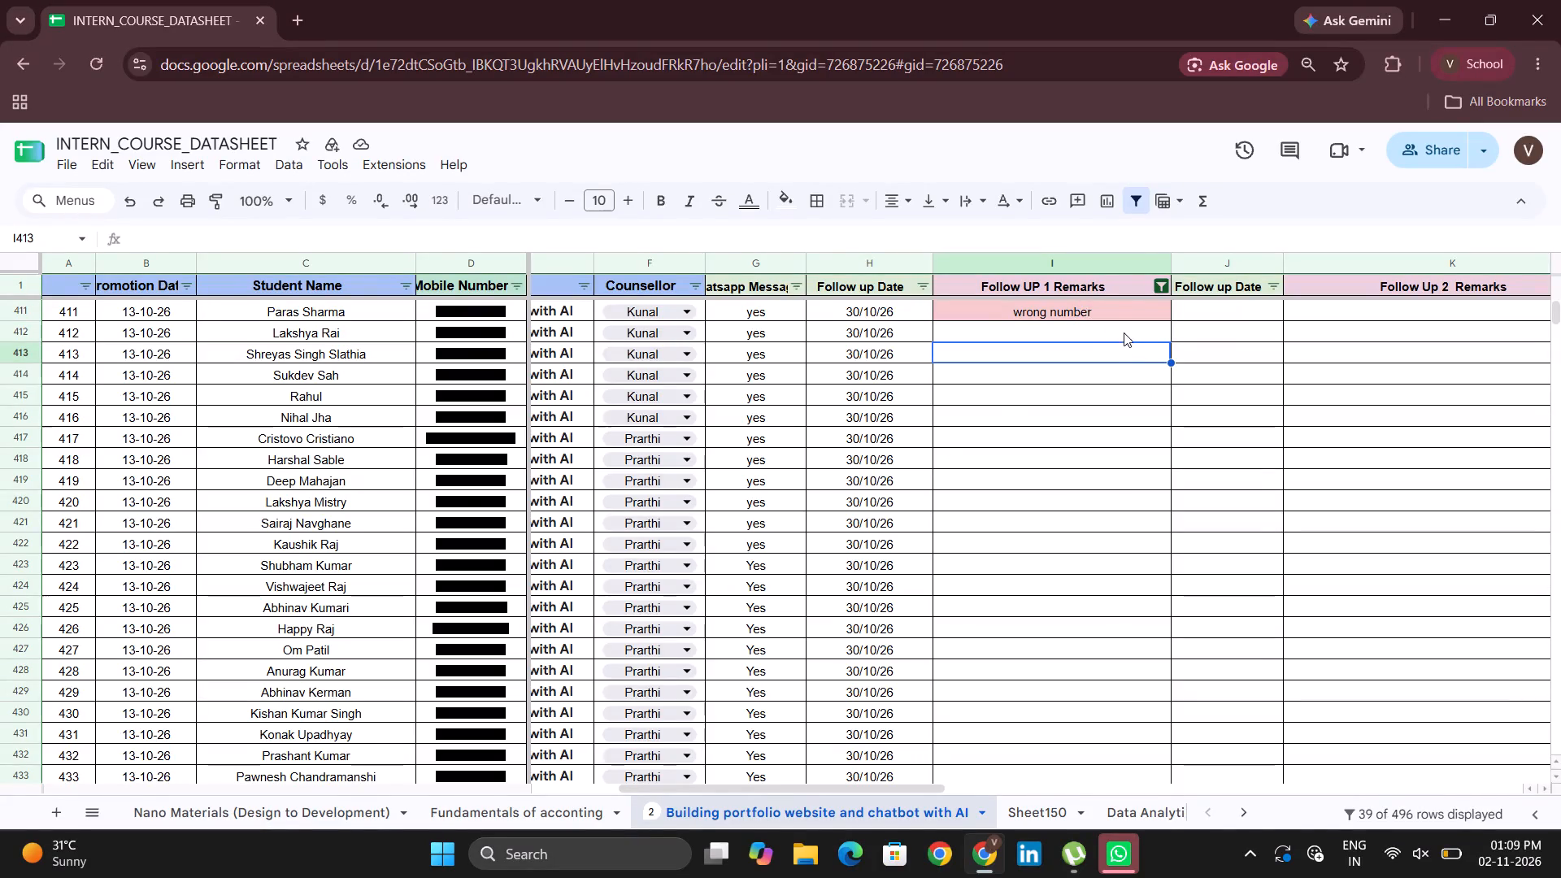
{"action": "left_click", "coordinate": [1122, 329]}
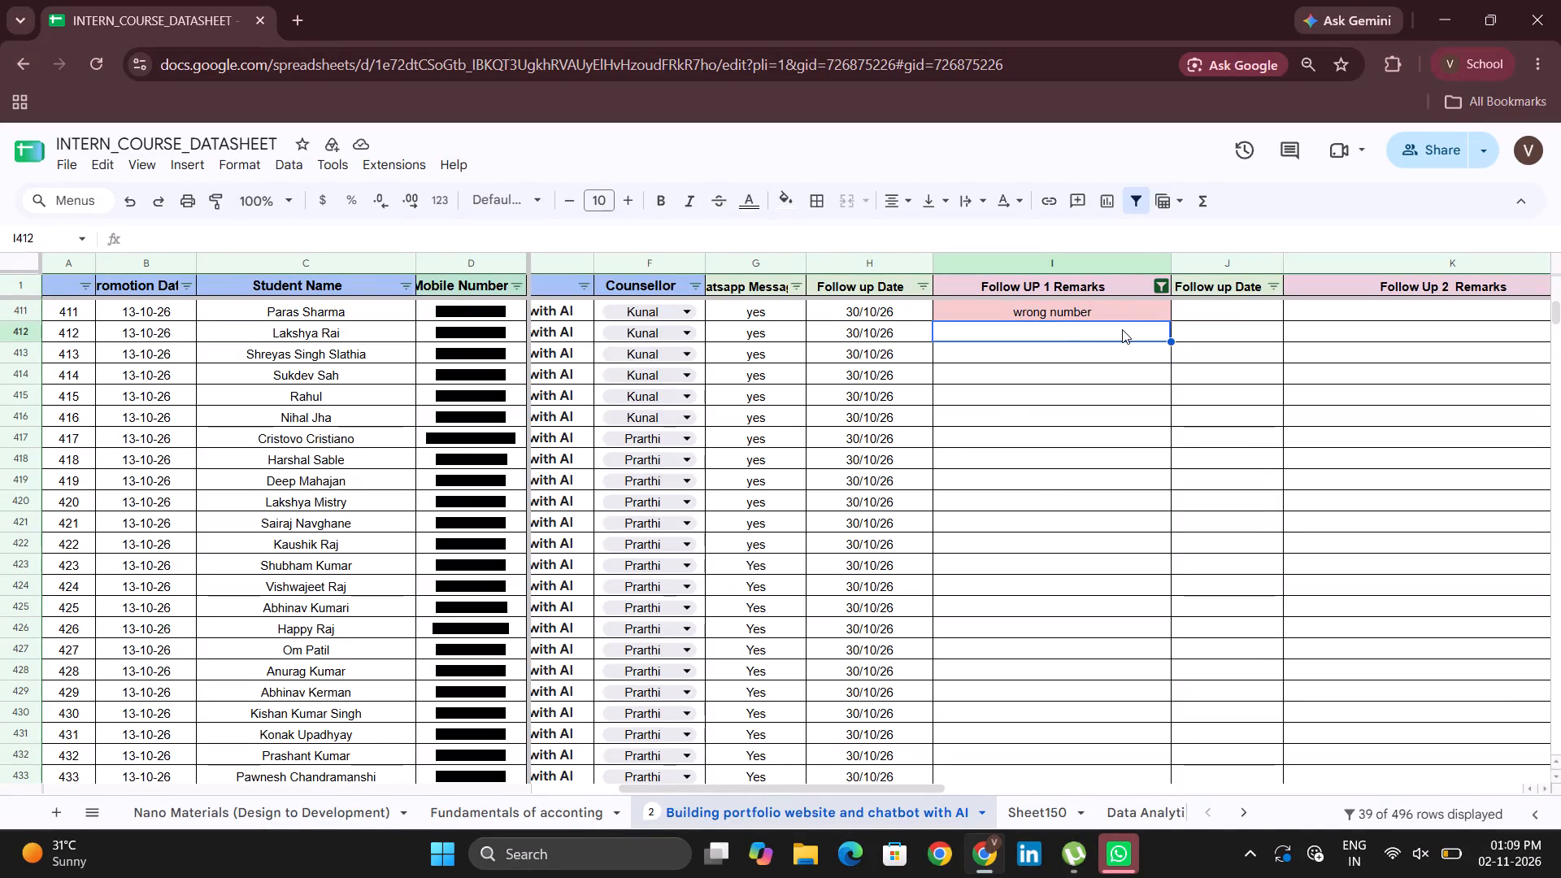
{"action": "key", "text": "w"}
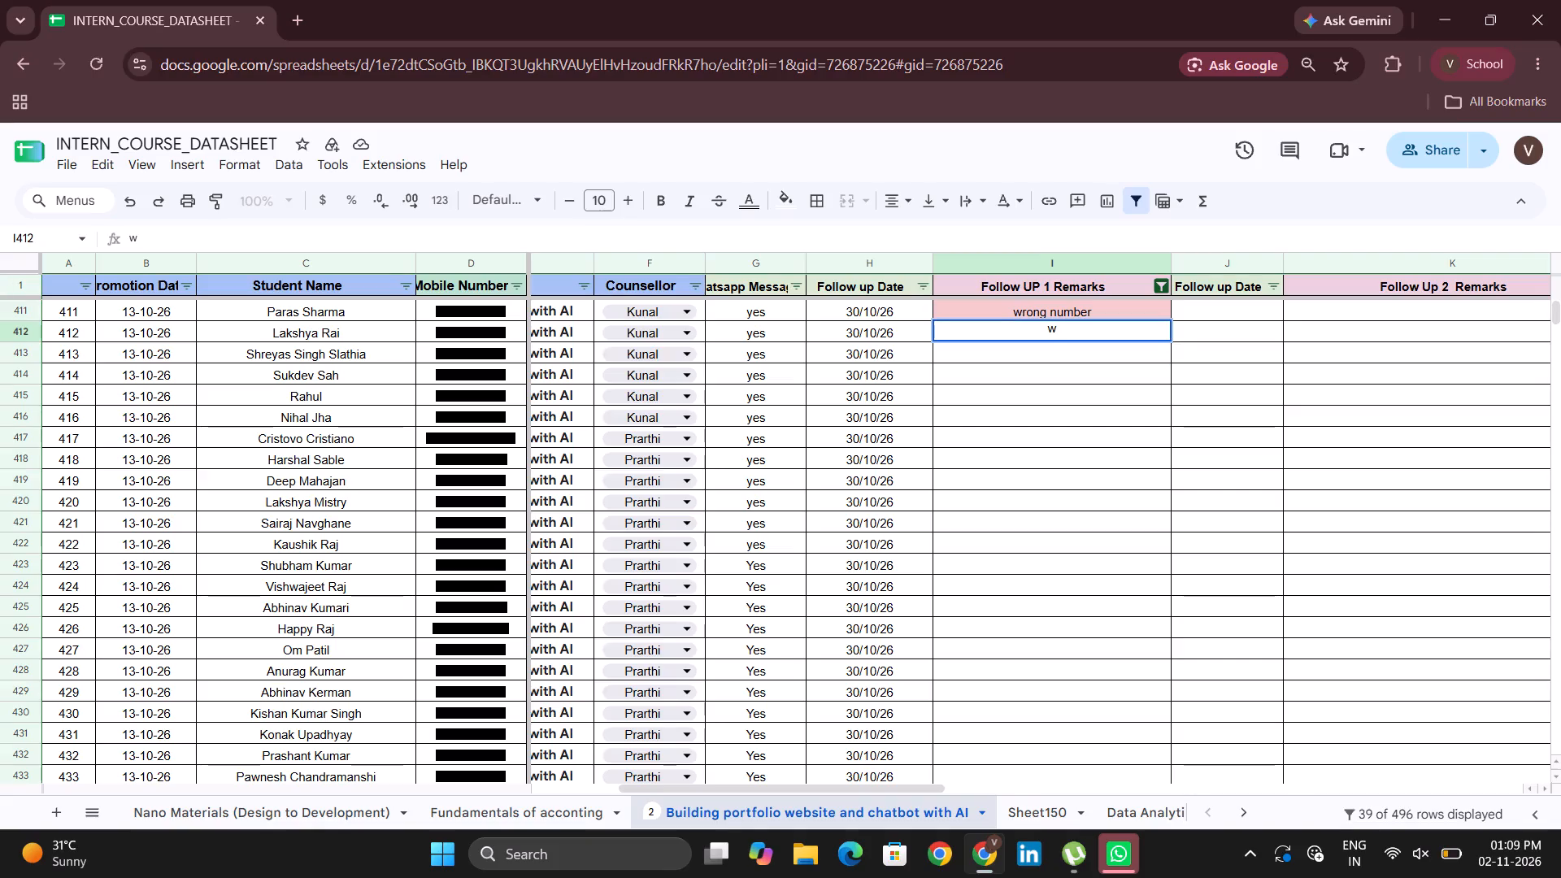
{"action": "type", "text": "ill in"}
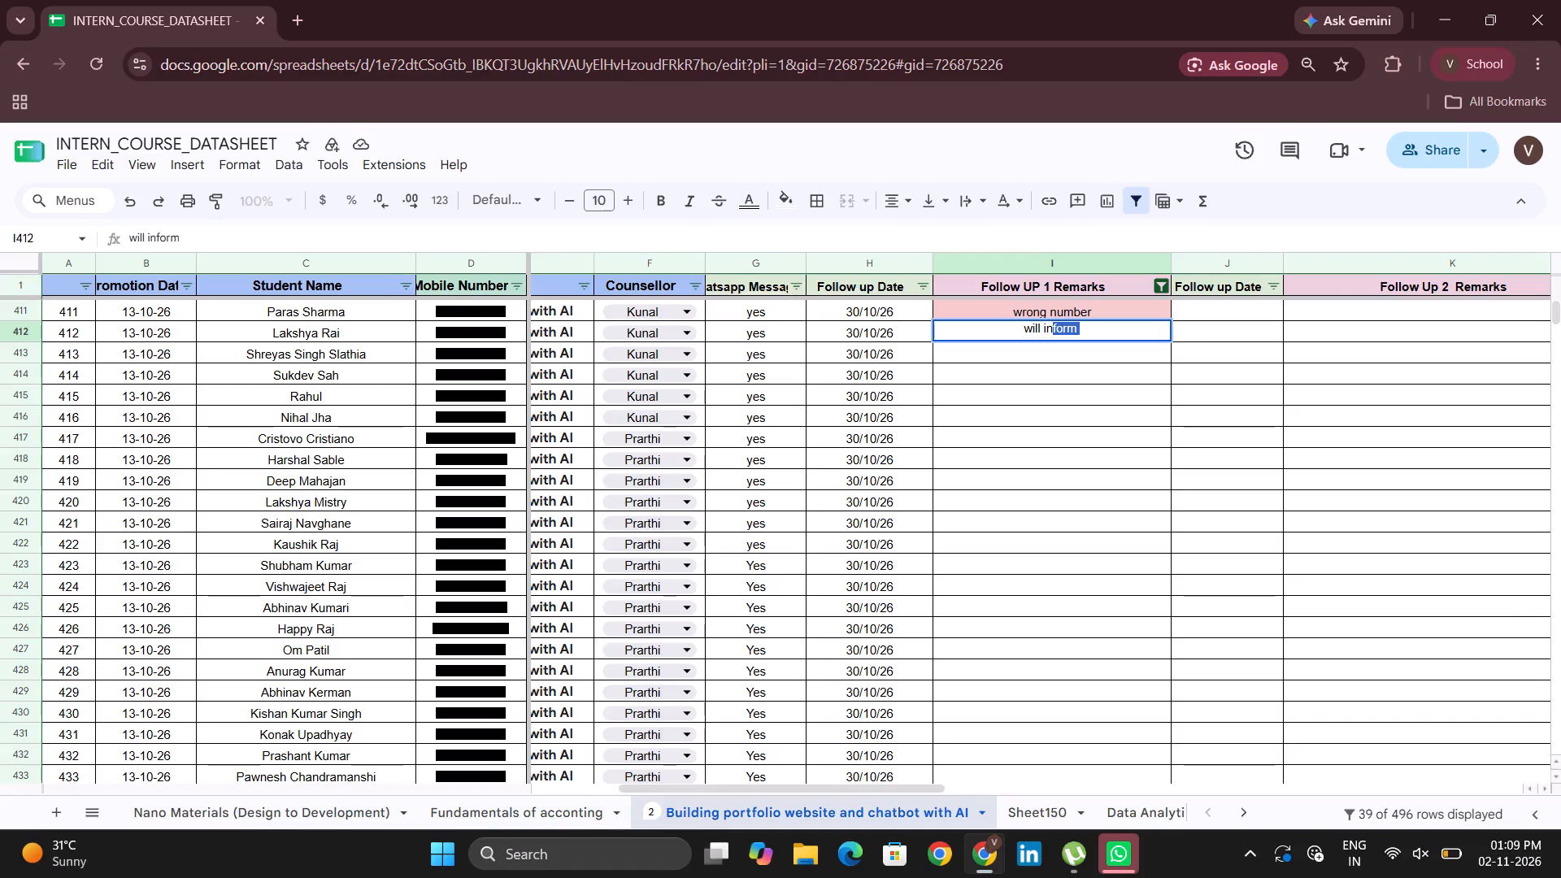
{"action": "key", "text": "Return"}
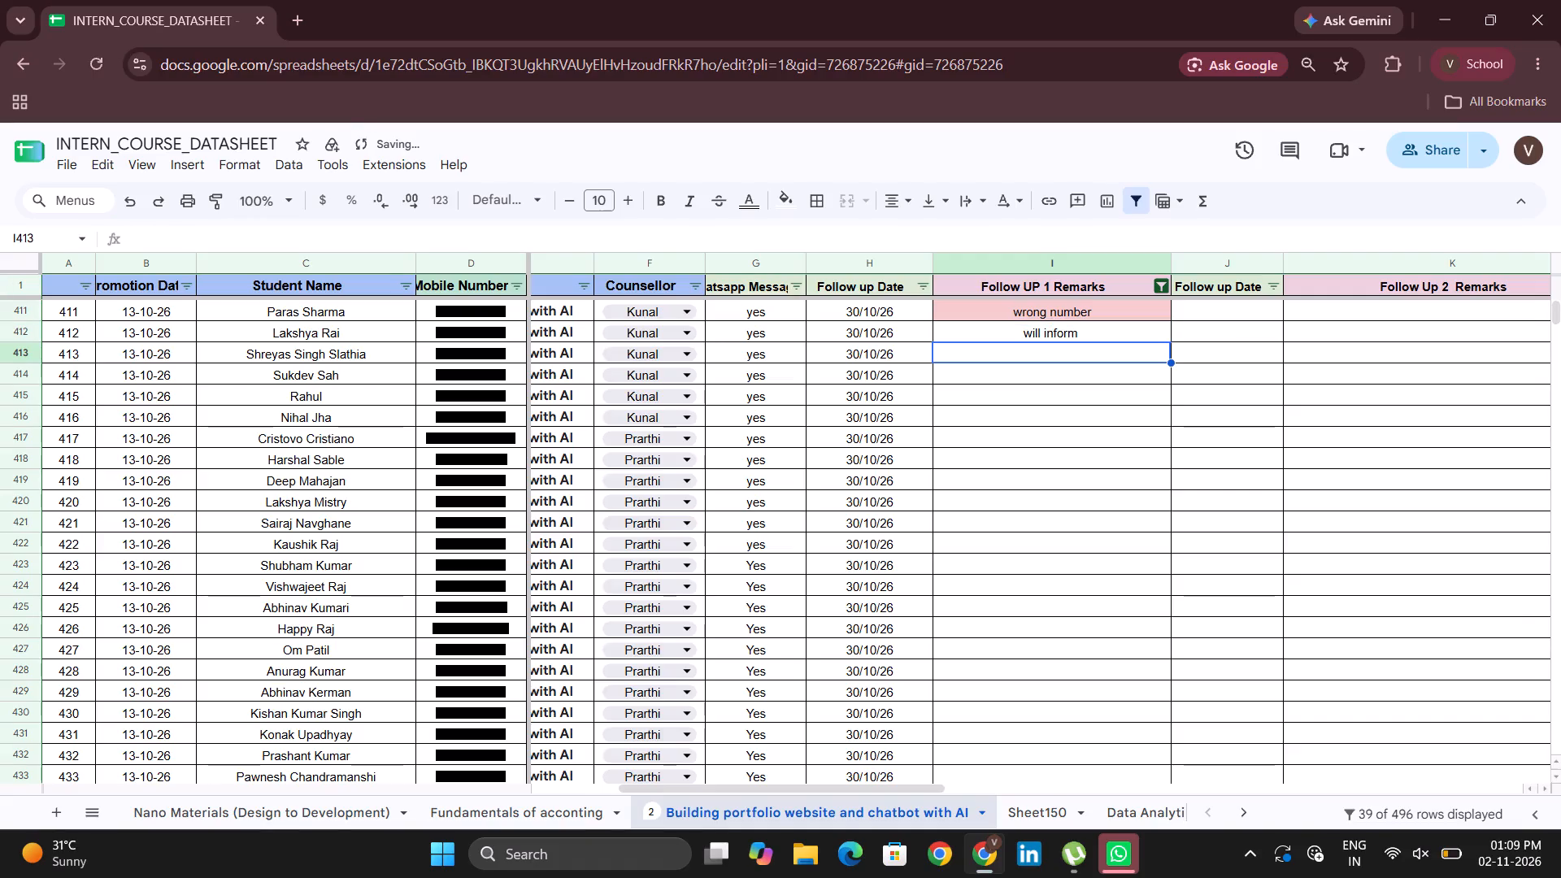
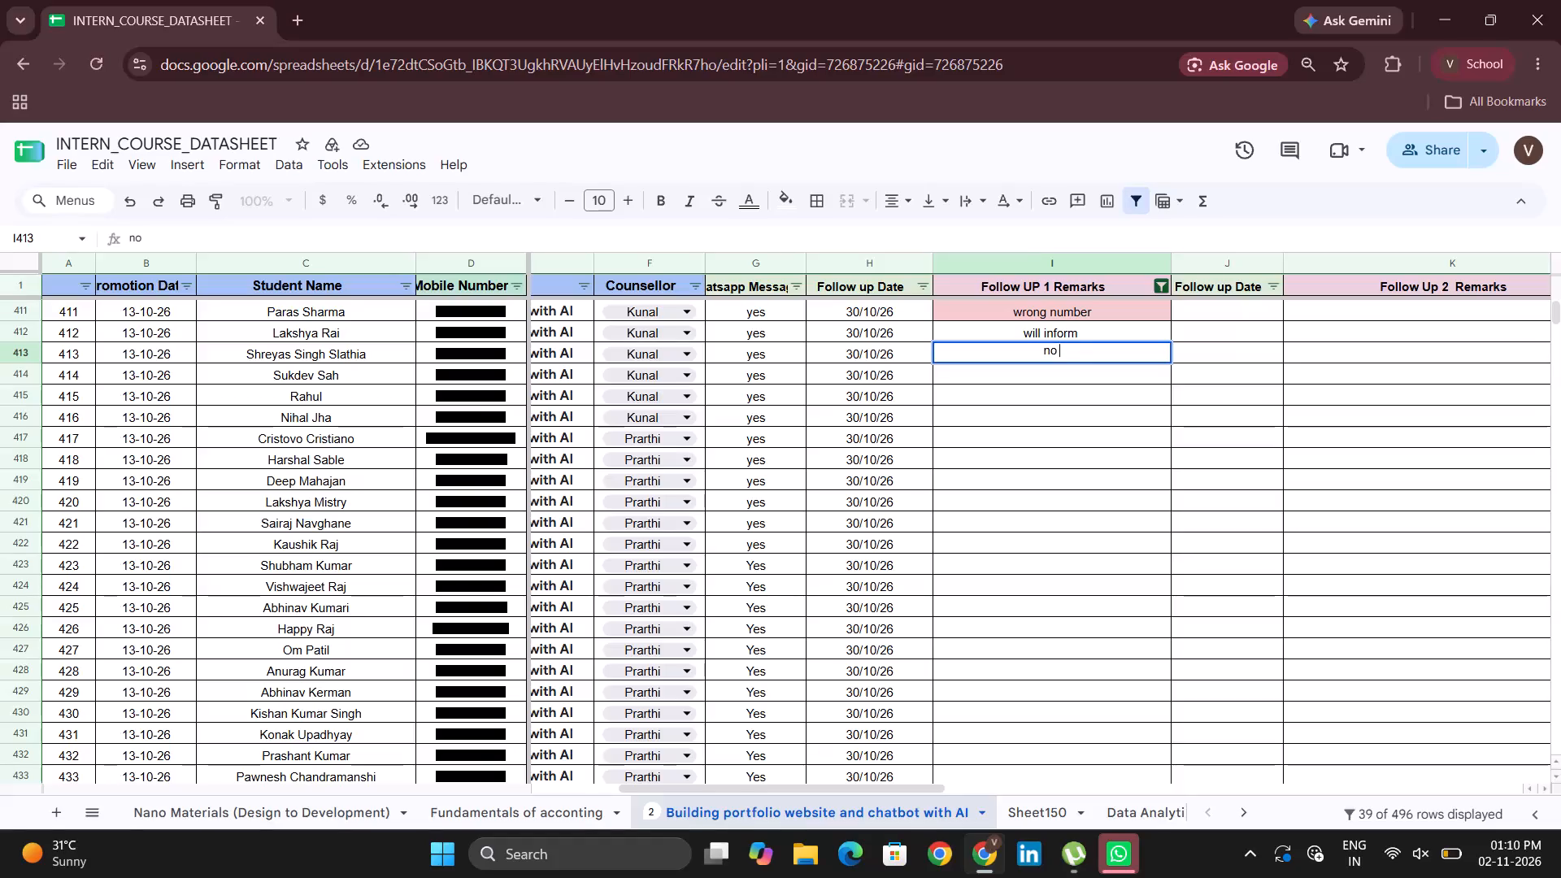
Enter "no response" as the Follow UP 1 Remarks for the student in row 413.
{"action": "key", "text": "Return"}
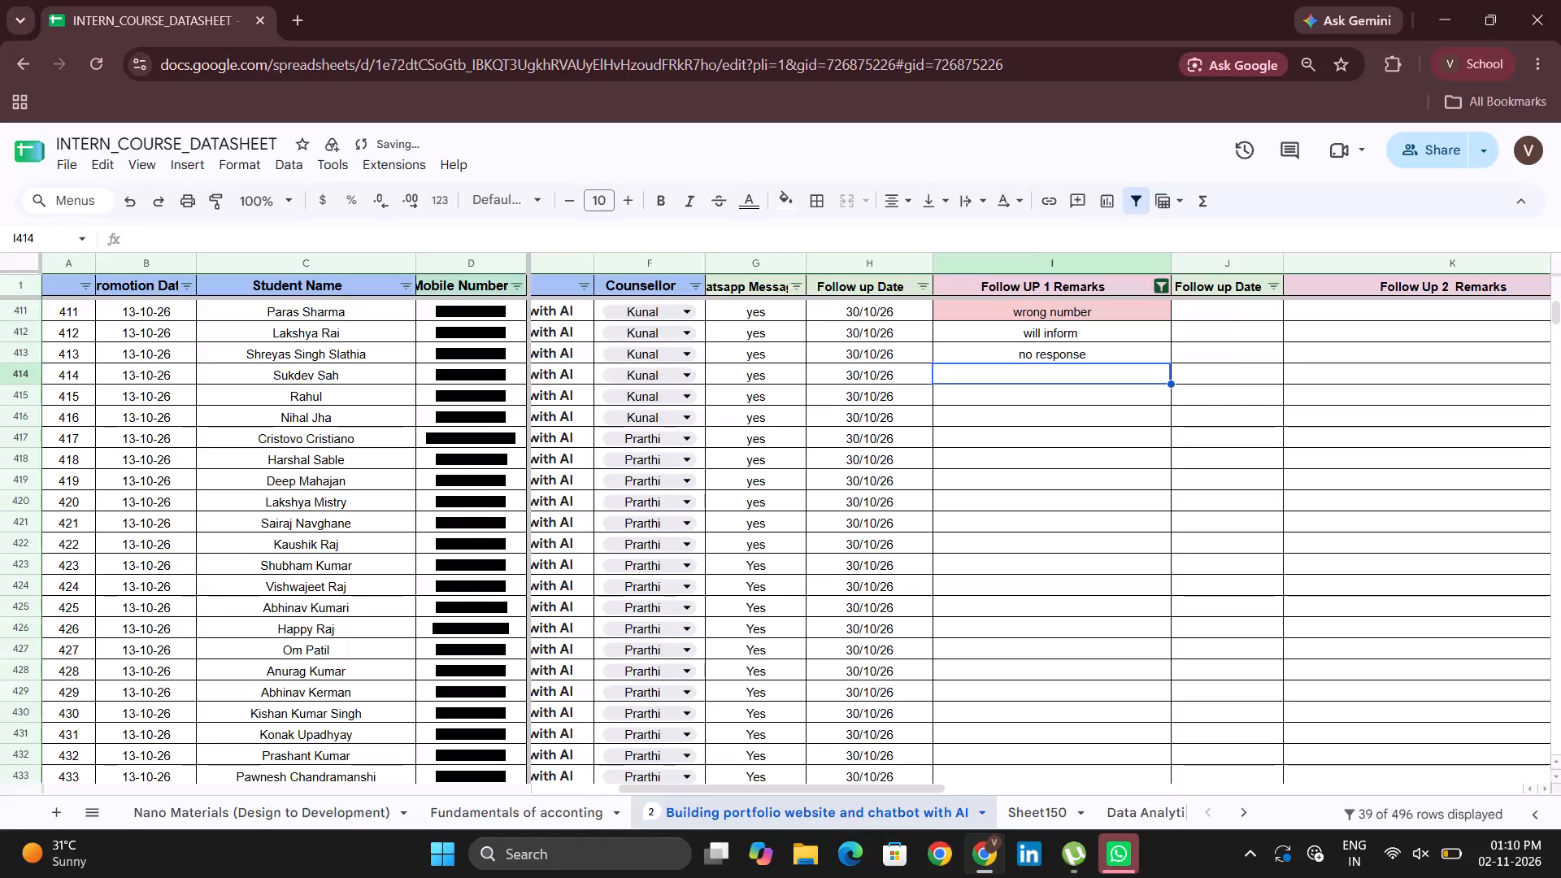
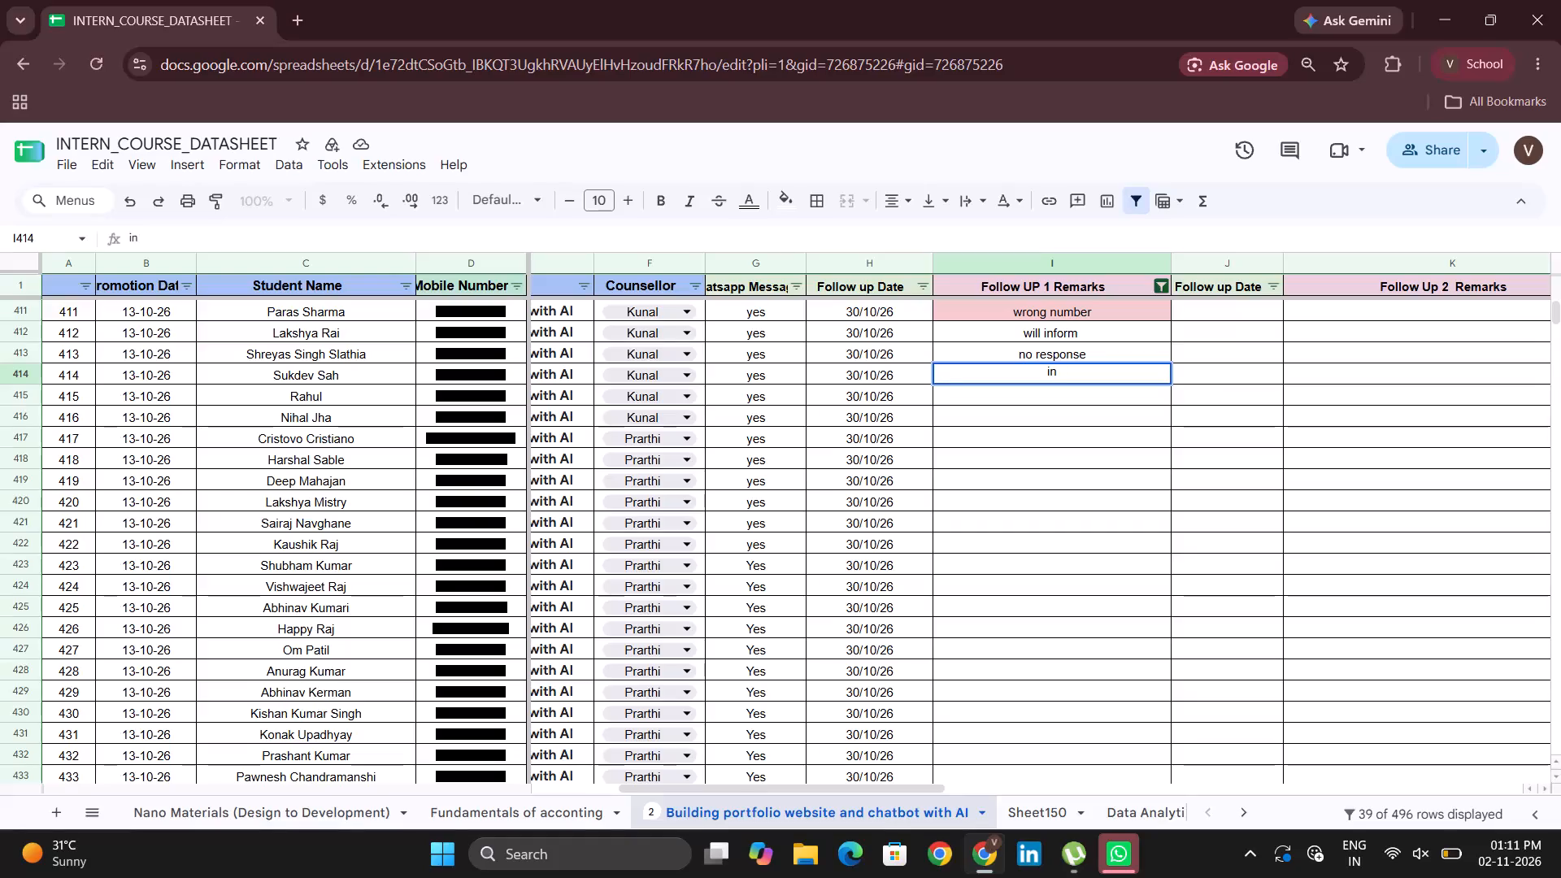
Enter "invalid" as the Follow UP 1 Remarks for the student in row 414.
{"action": "type", "text": "va"}
{"action": "key", "text": "Return"}
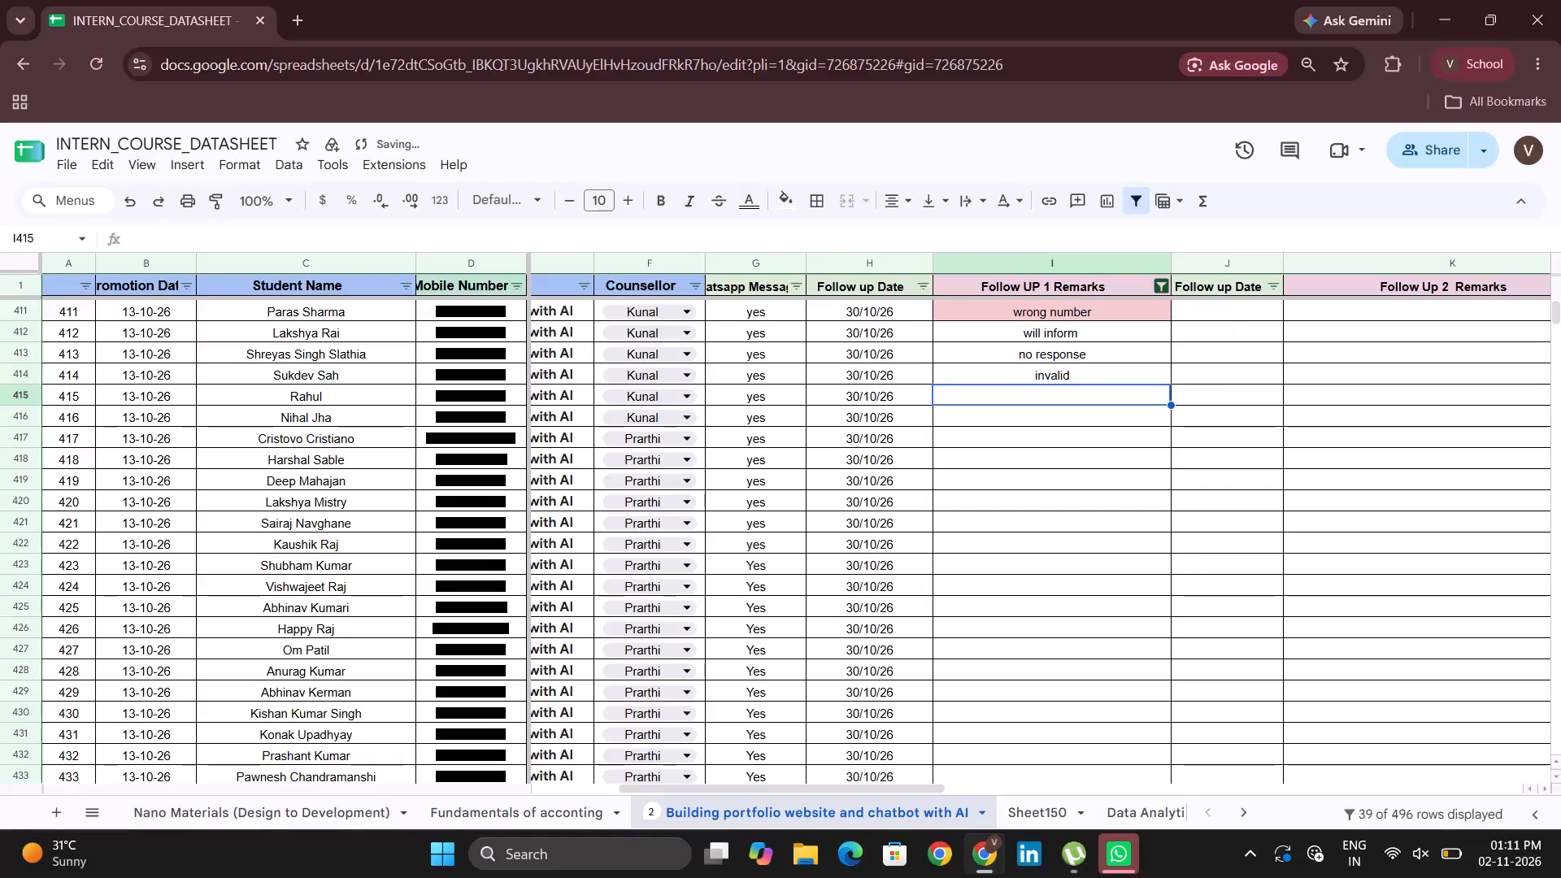
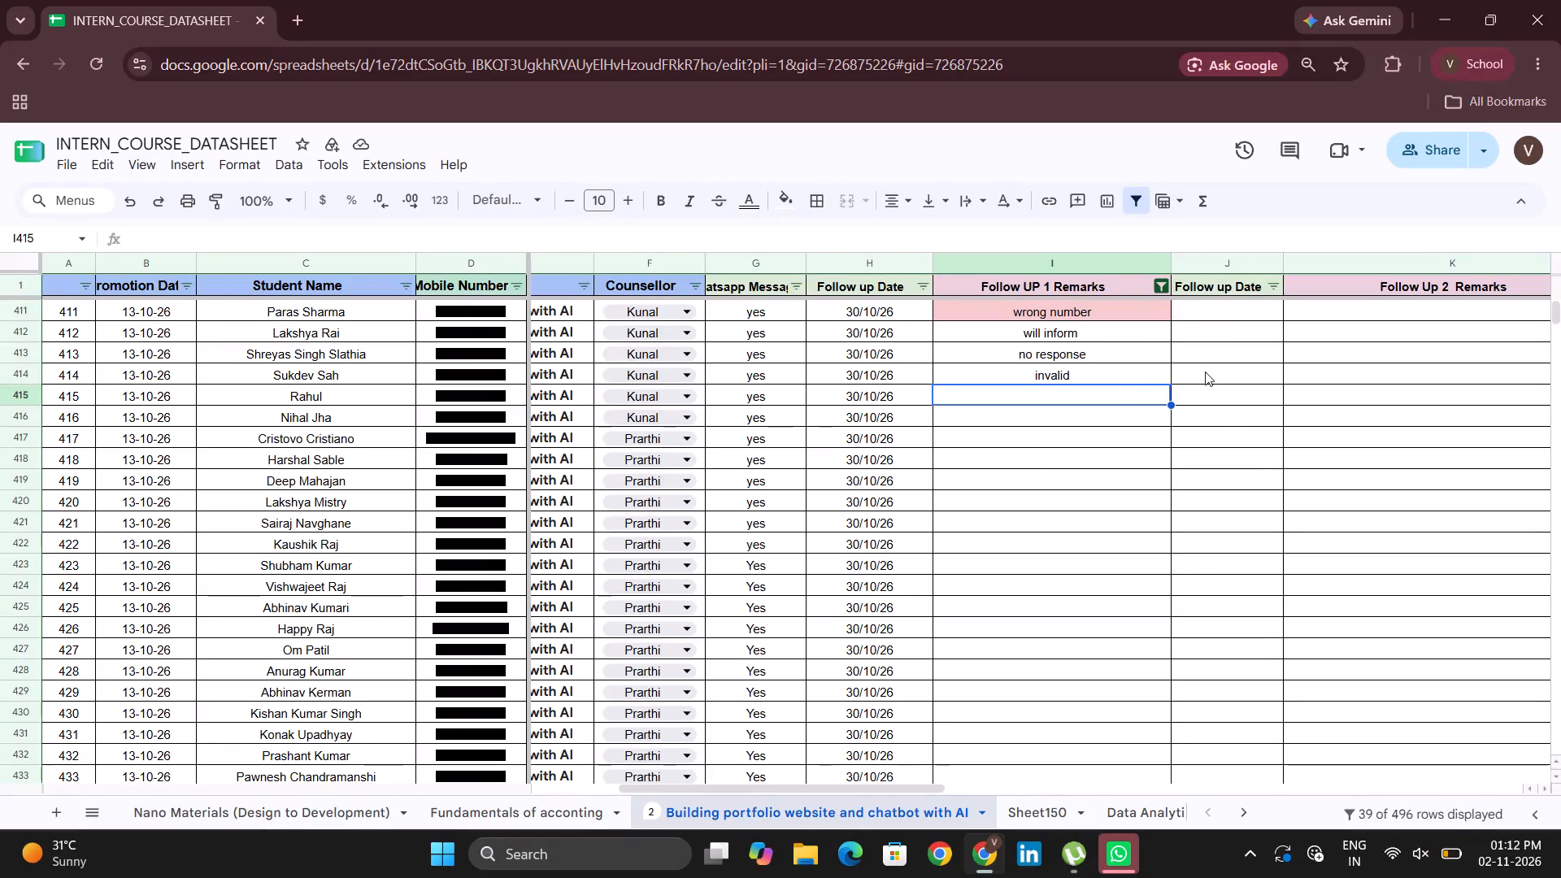
Enter "no response" as the Follow UP 1 Remarks for the student in row 415.
{"action": "type", "text": "no"}
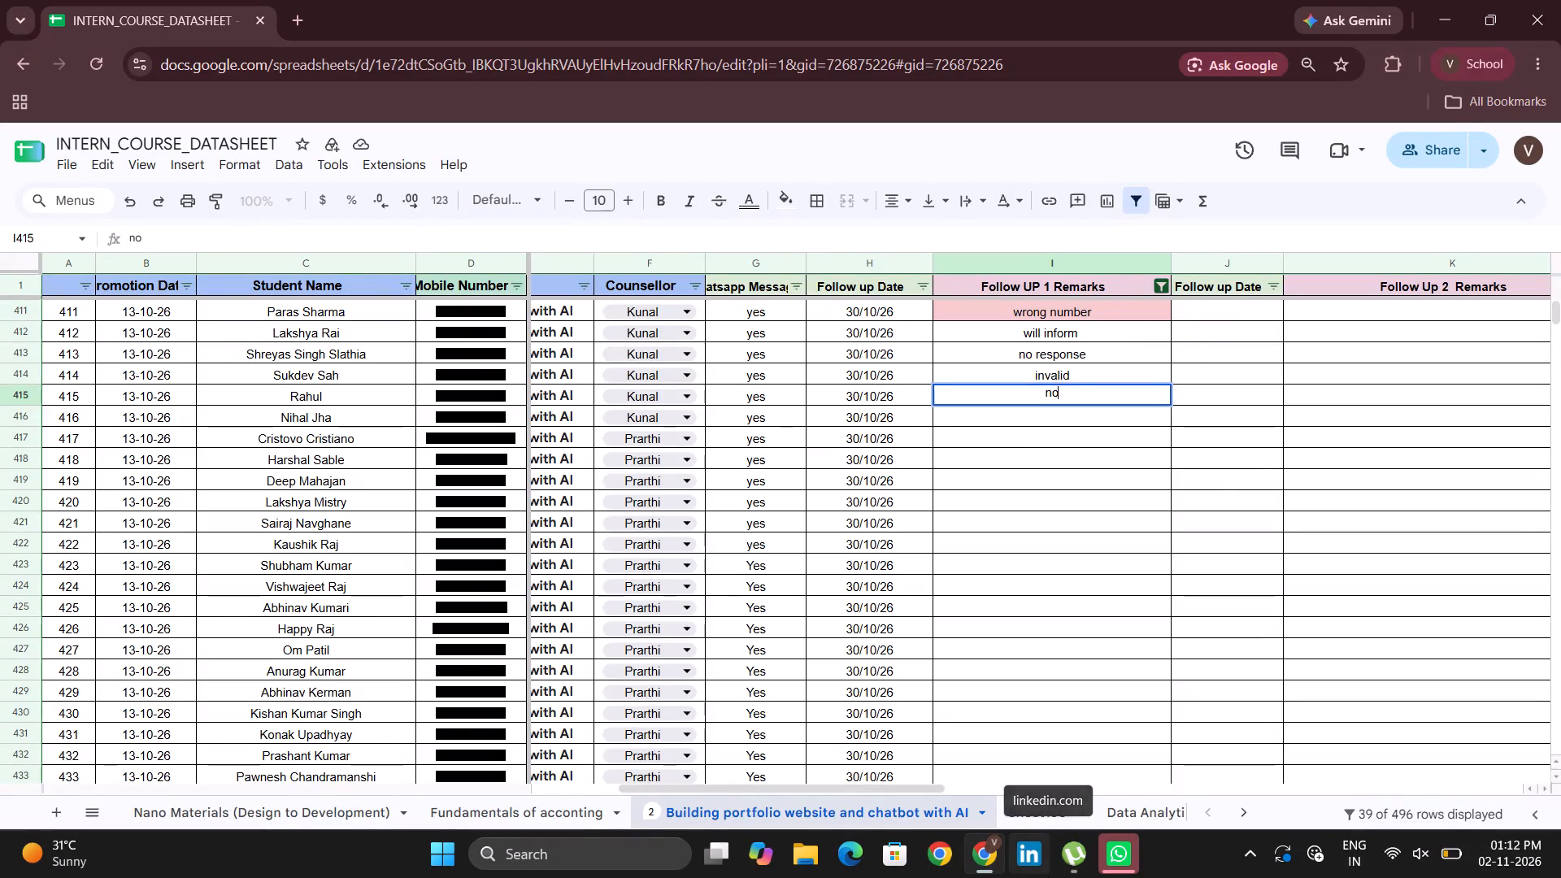
{"action": "key", "text": "space"}
{"action": "key", "text": "Return"}
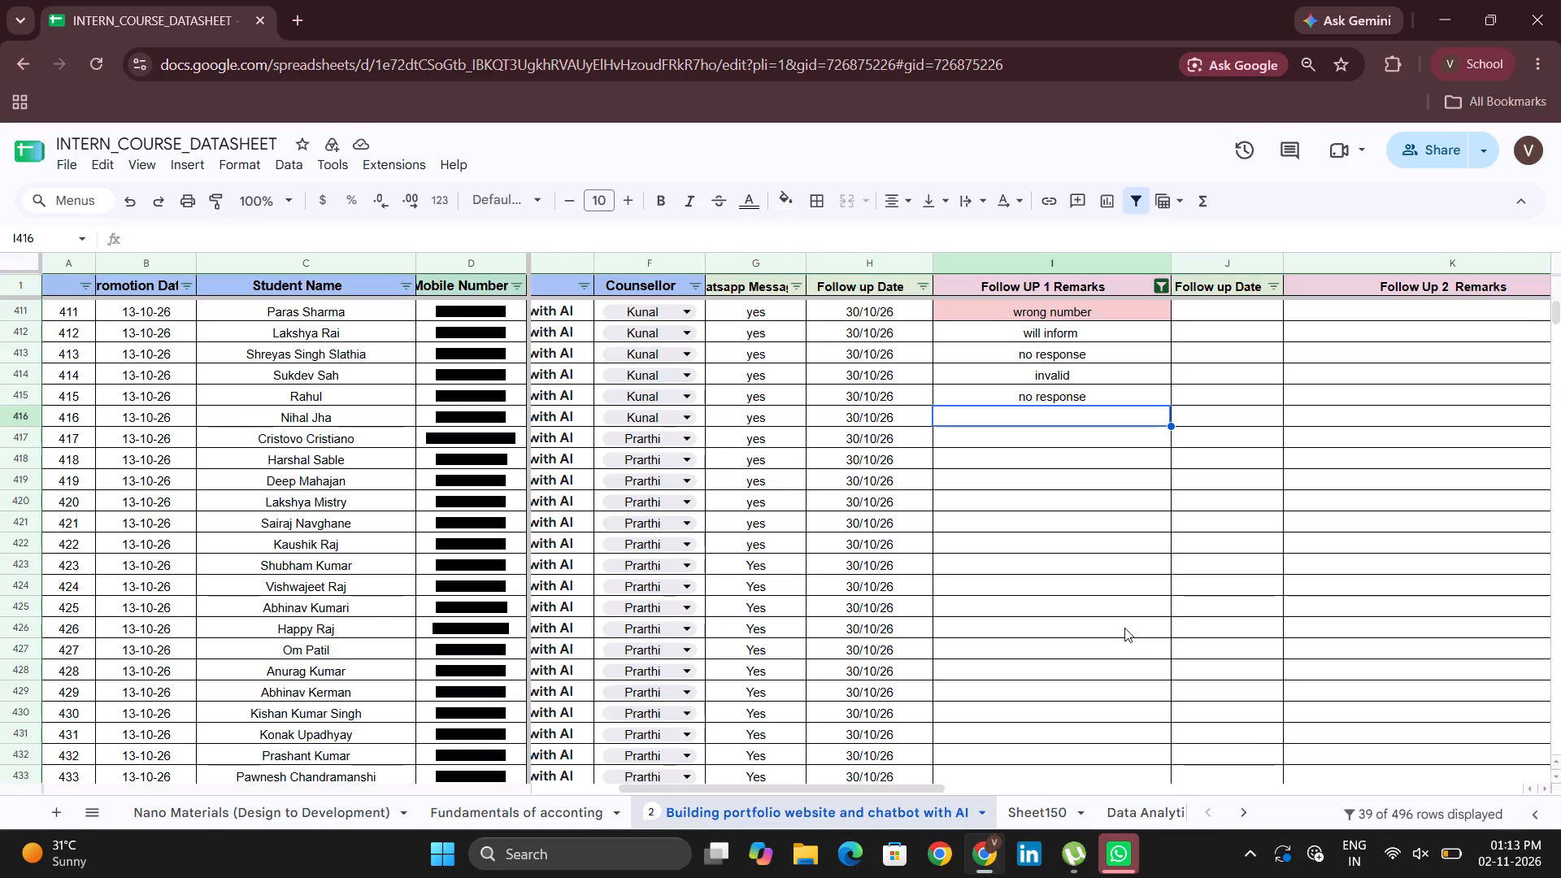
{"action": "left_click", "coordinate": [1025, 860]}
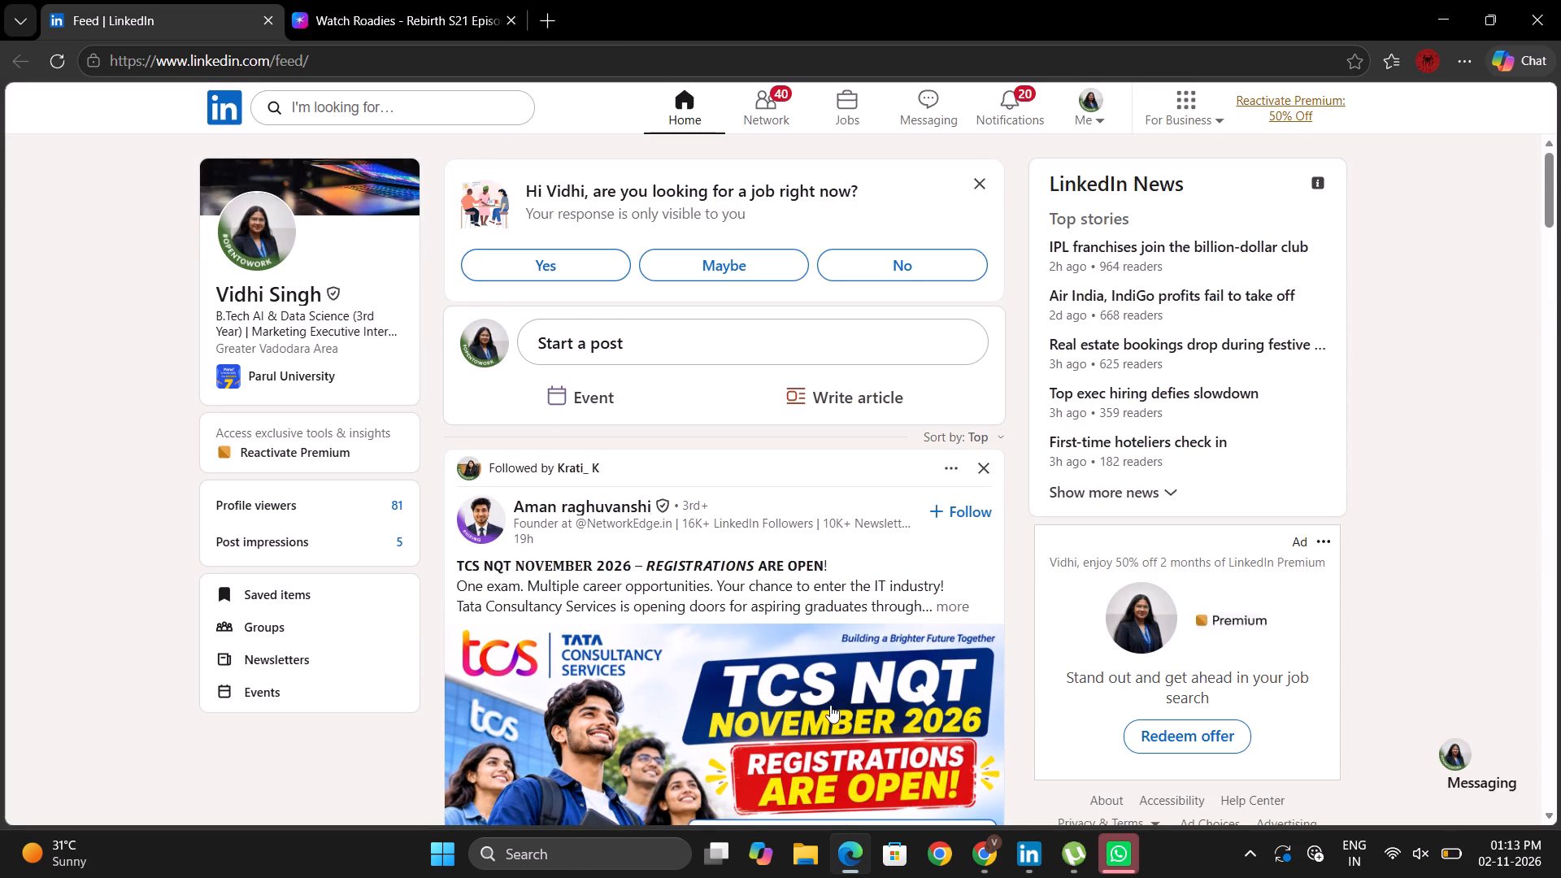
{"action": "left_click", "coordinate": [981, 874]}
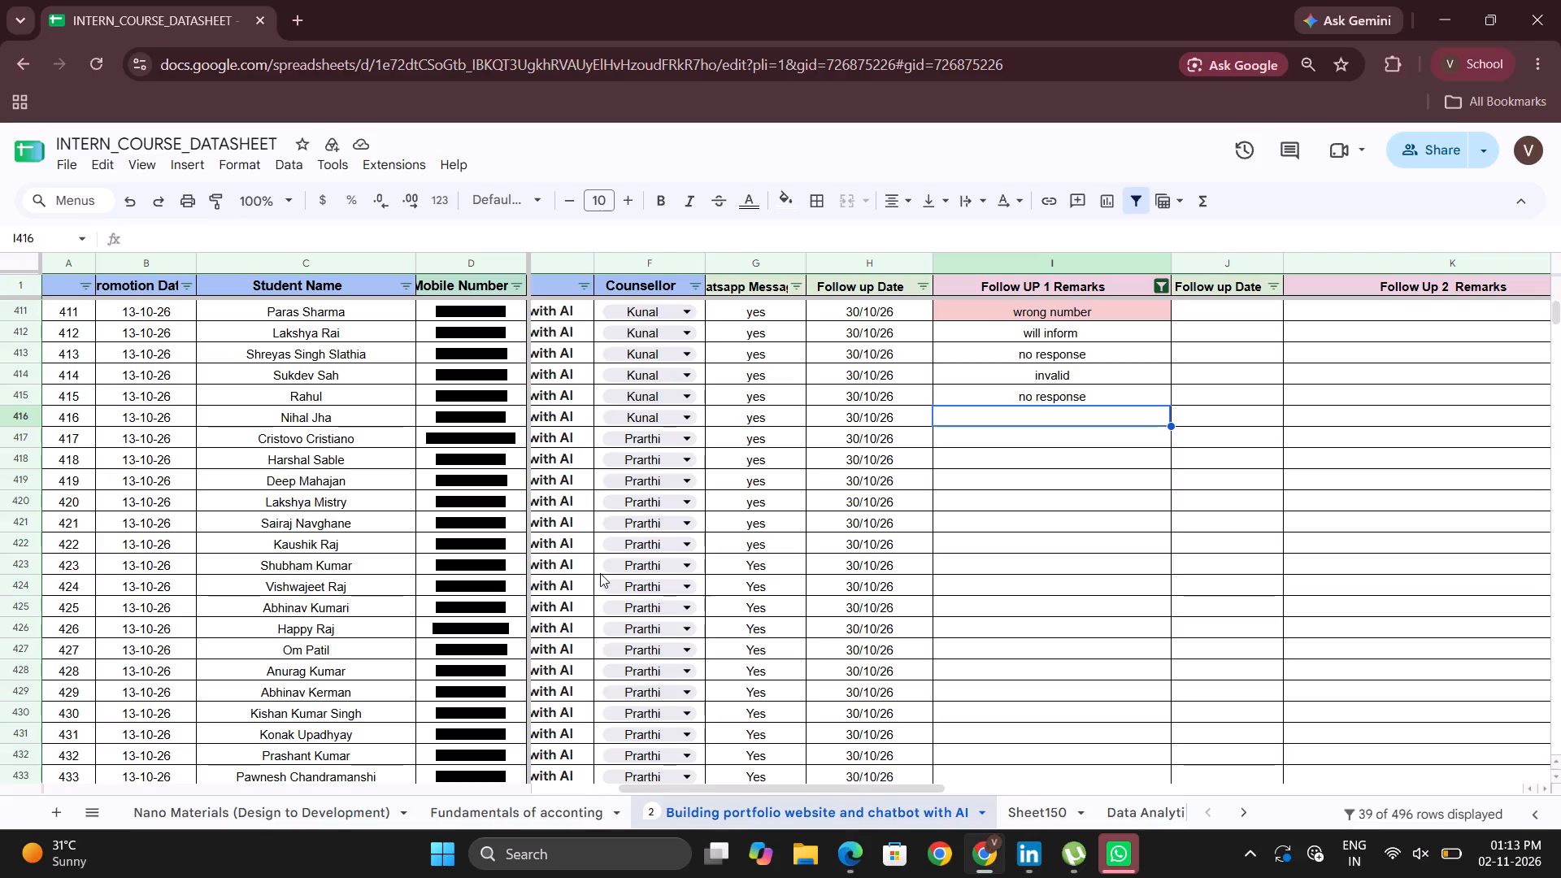
Enter "not interested" as the Follow UP 1 Remarks for the student in row 416 and shade the cell light red.
{"action": "key", "text": "w"}
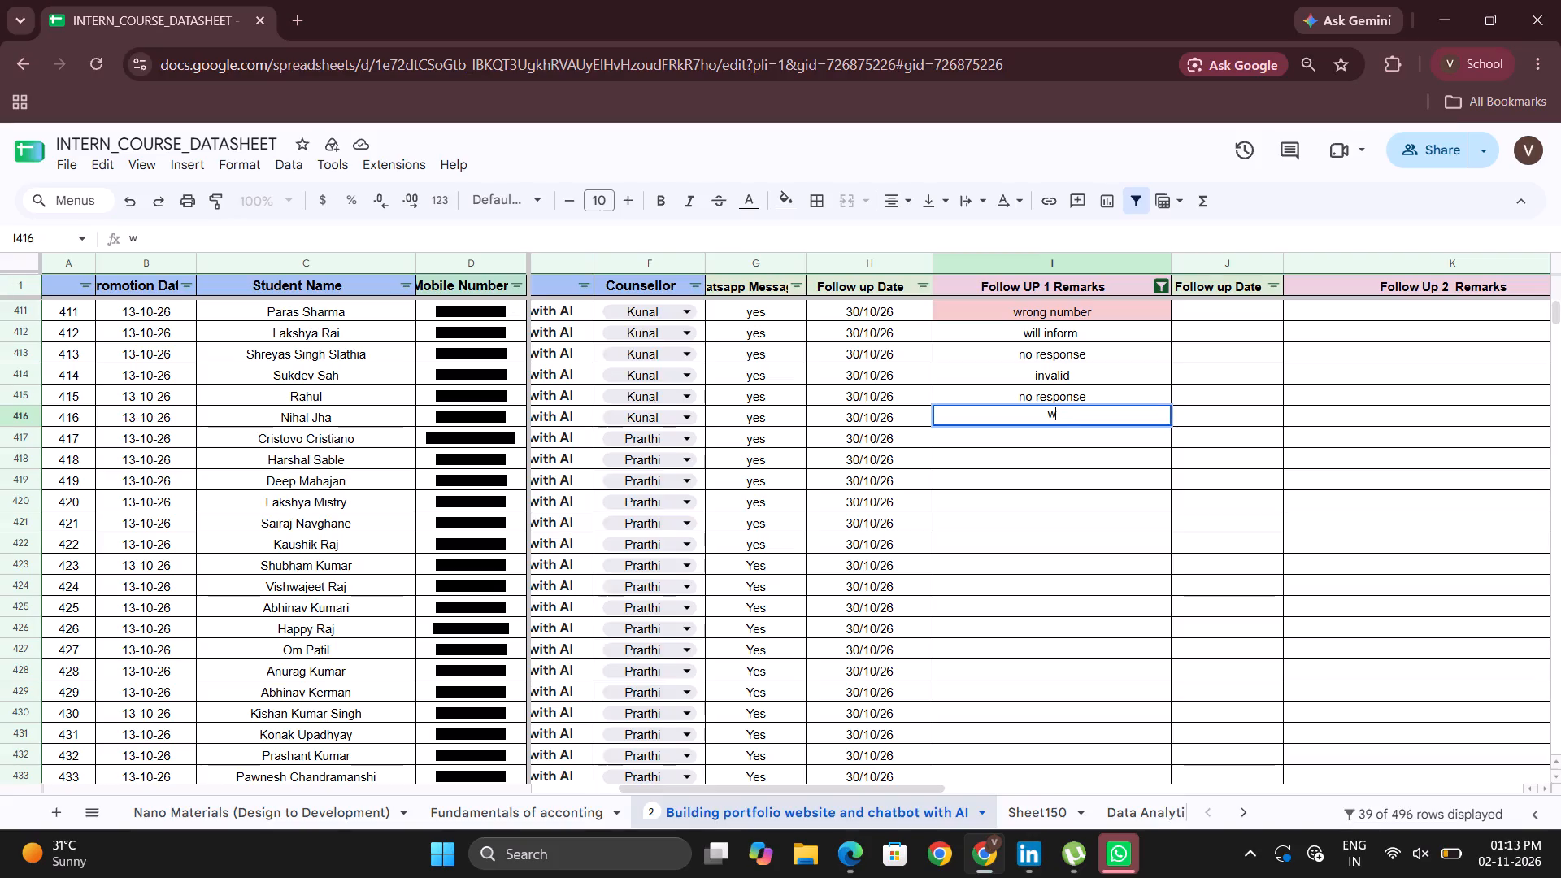
{"action": "key", "text": "BackSpace"}
{"action": "type", "text": "not"}
{"action": "key", "text": "space"}
{"action": "type", "text": "interested"}
{"action": "key", "text": "Return"}
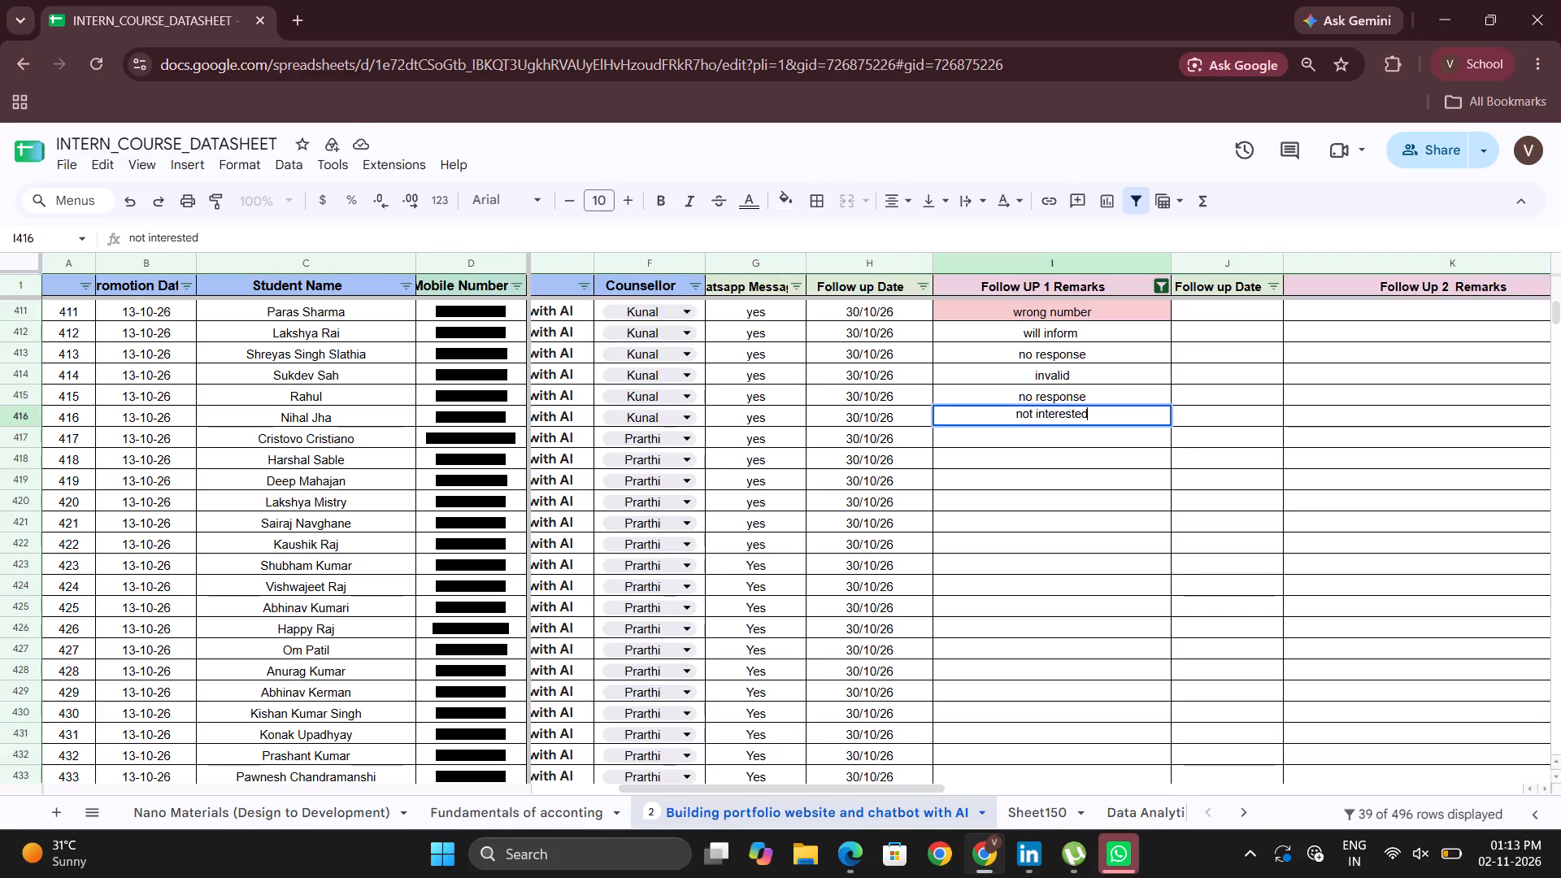
{"action": "left_click", "coordinate": [987, 427]}
{"action": "left_click", "coordinate": [981, 410]}
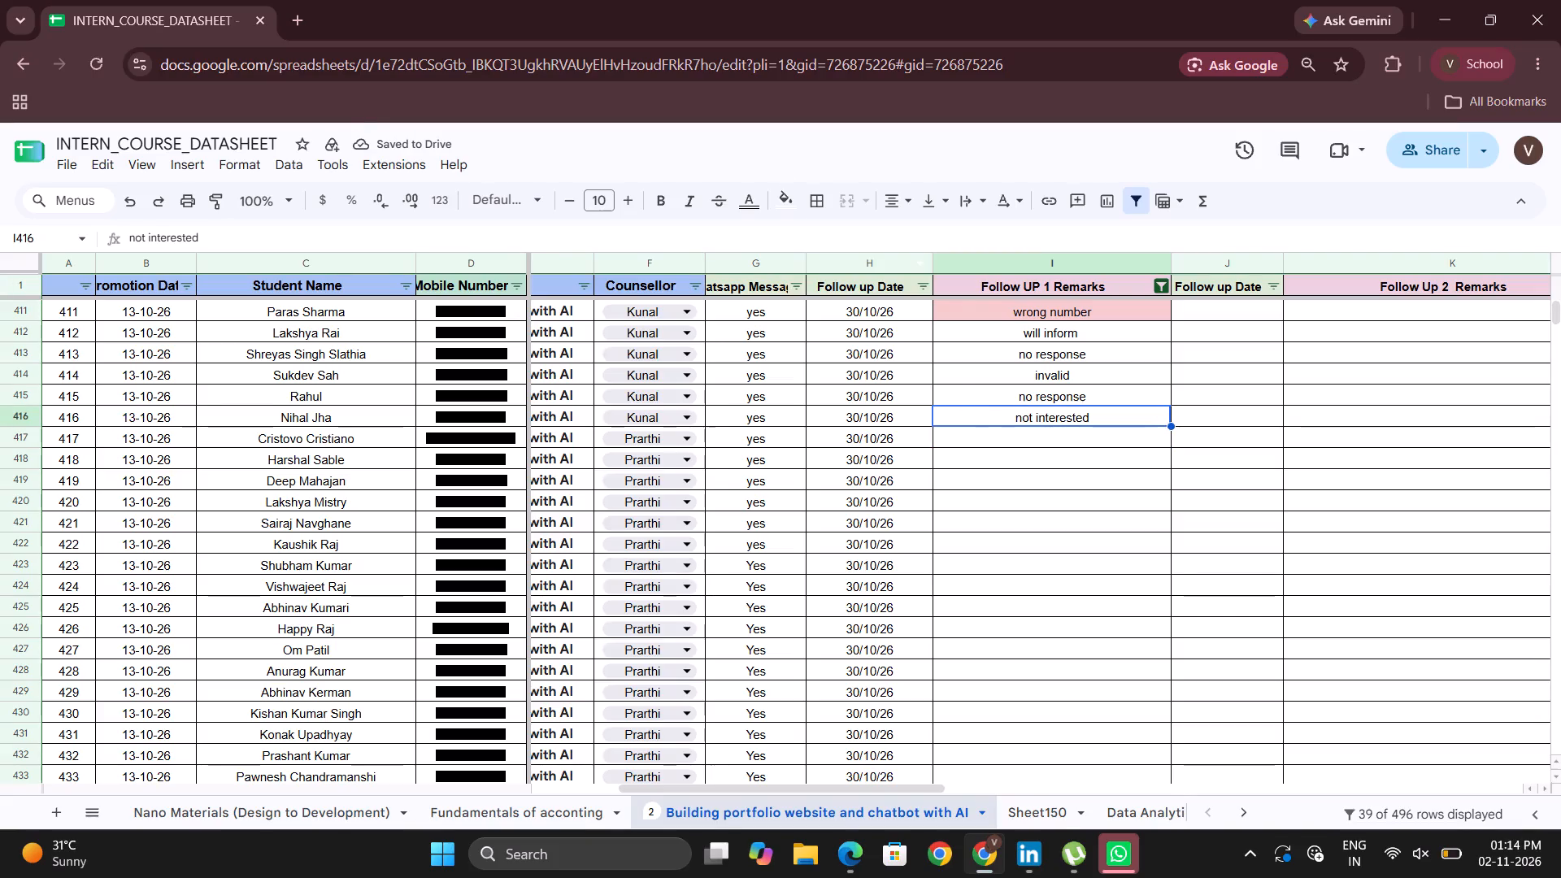
{"action": "left_click", "coordinate": [781, 201]}
{"action": "left_click", "coordinate": [811, 308]}
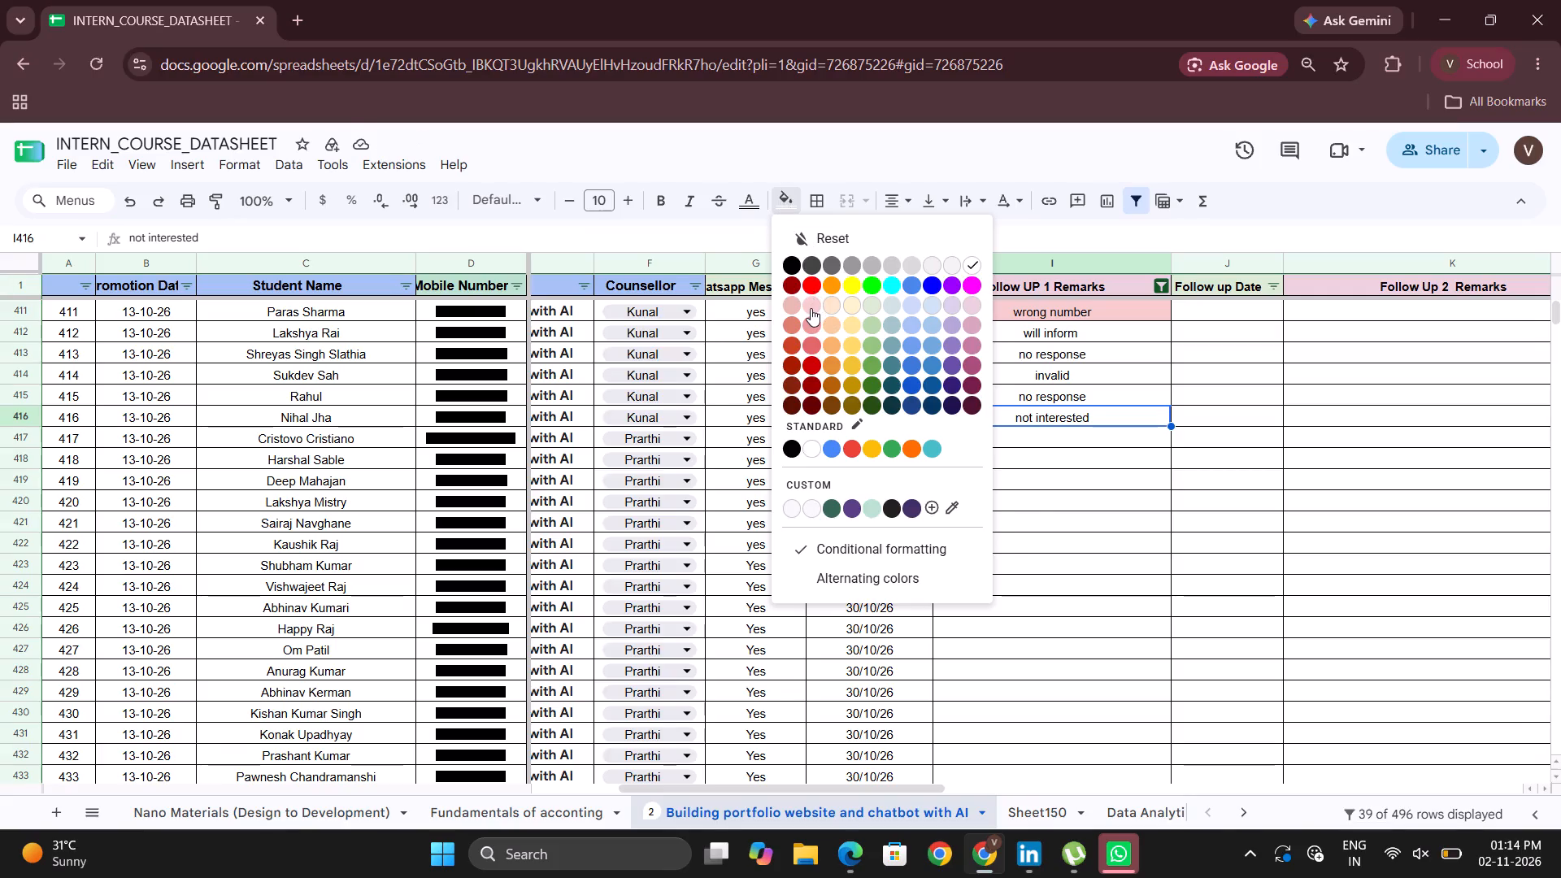
Enter "not interested" as the Follow UP 1 Remarks for the student in row 417 and shade the cell light red.
{"action": "left_click", "coordinate": [997, 442]}
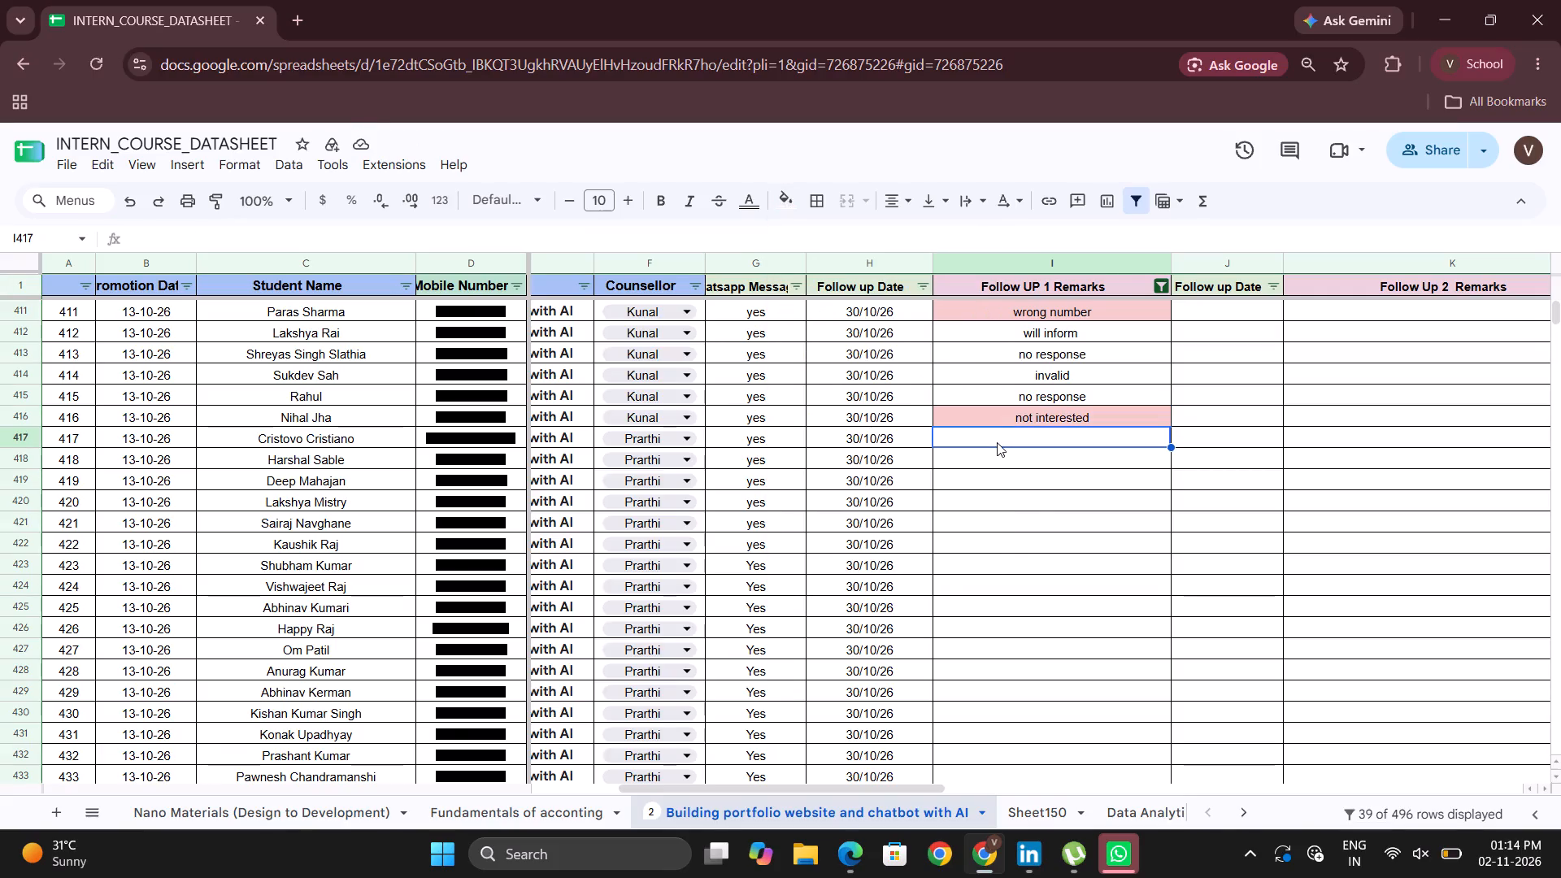
{"action": "type", "text": "not"}
{"action": "key", "text": "space"}
{"action": "type", "text": "in"}
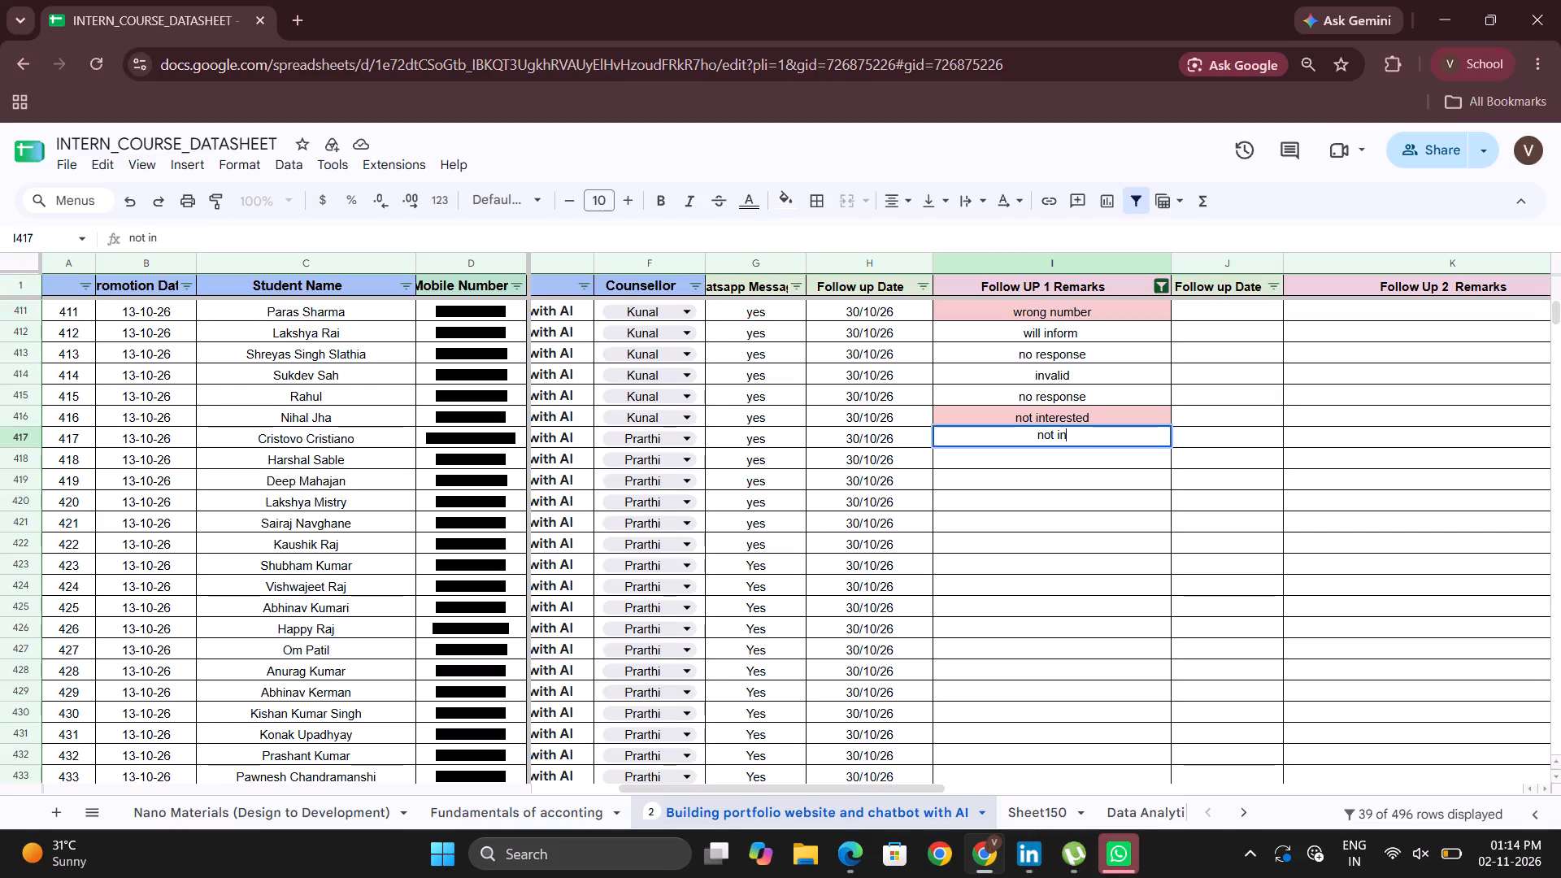
{"action": "type", "text": "terested"}
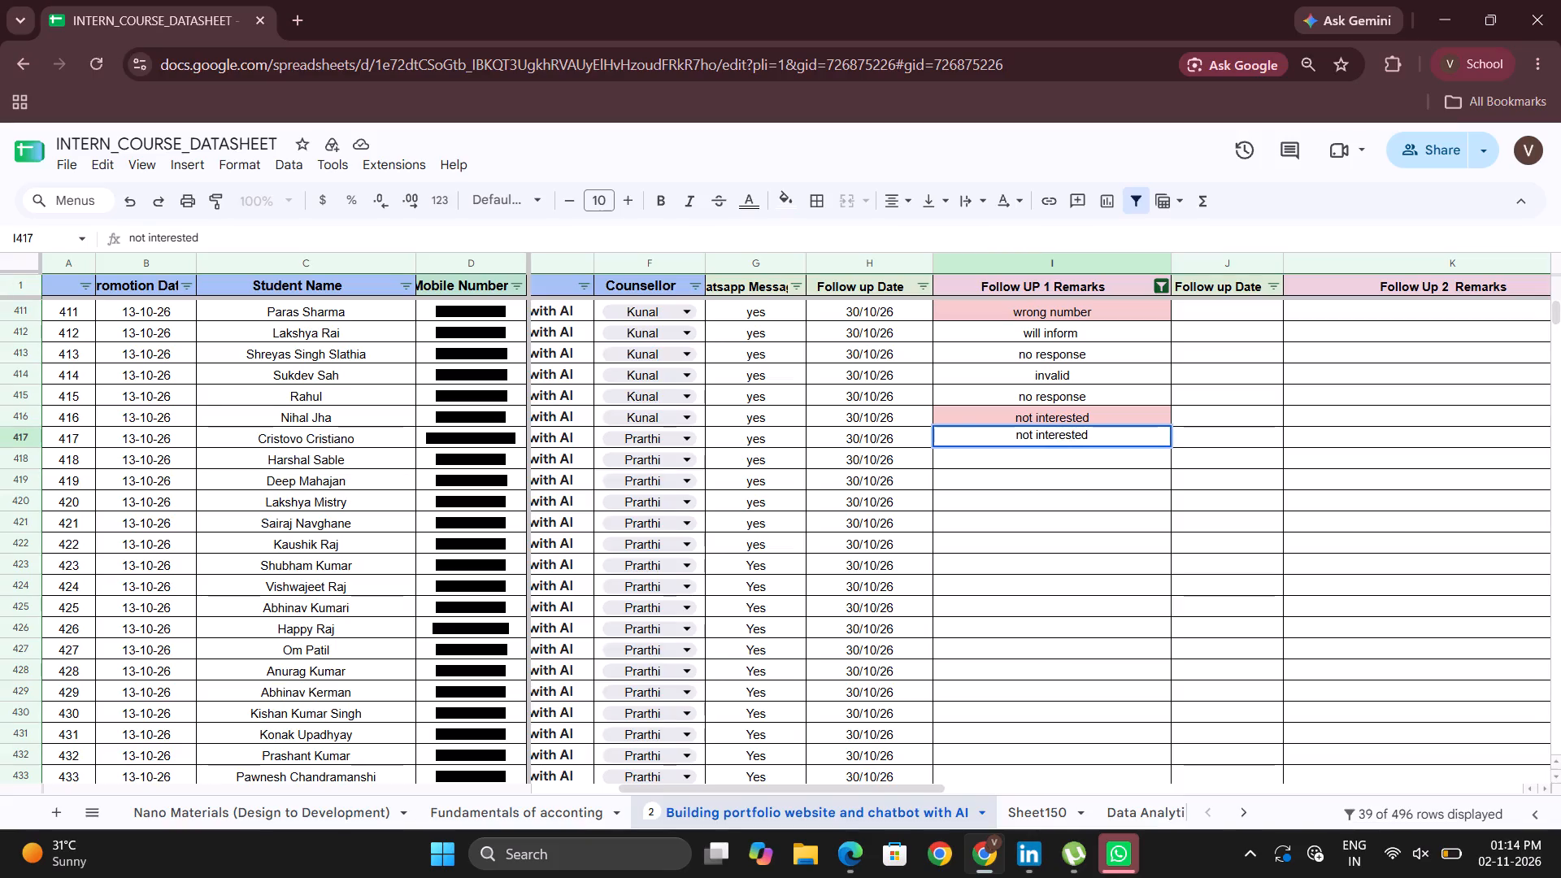
{"action": "key", "text": "Return"}
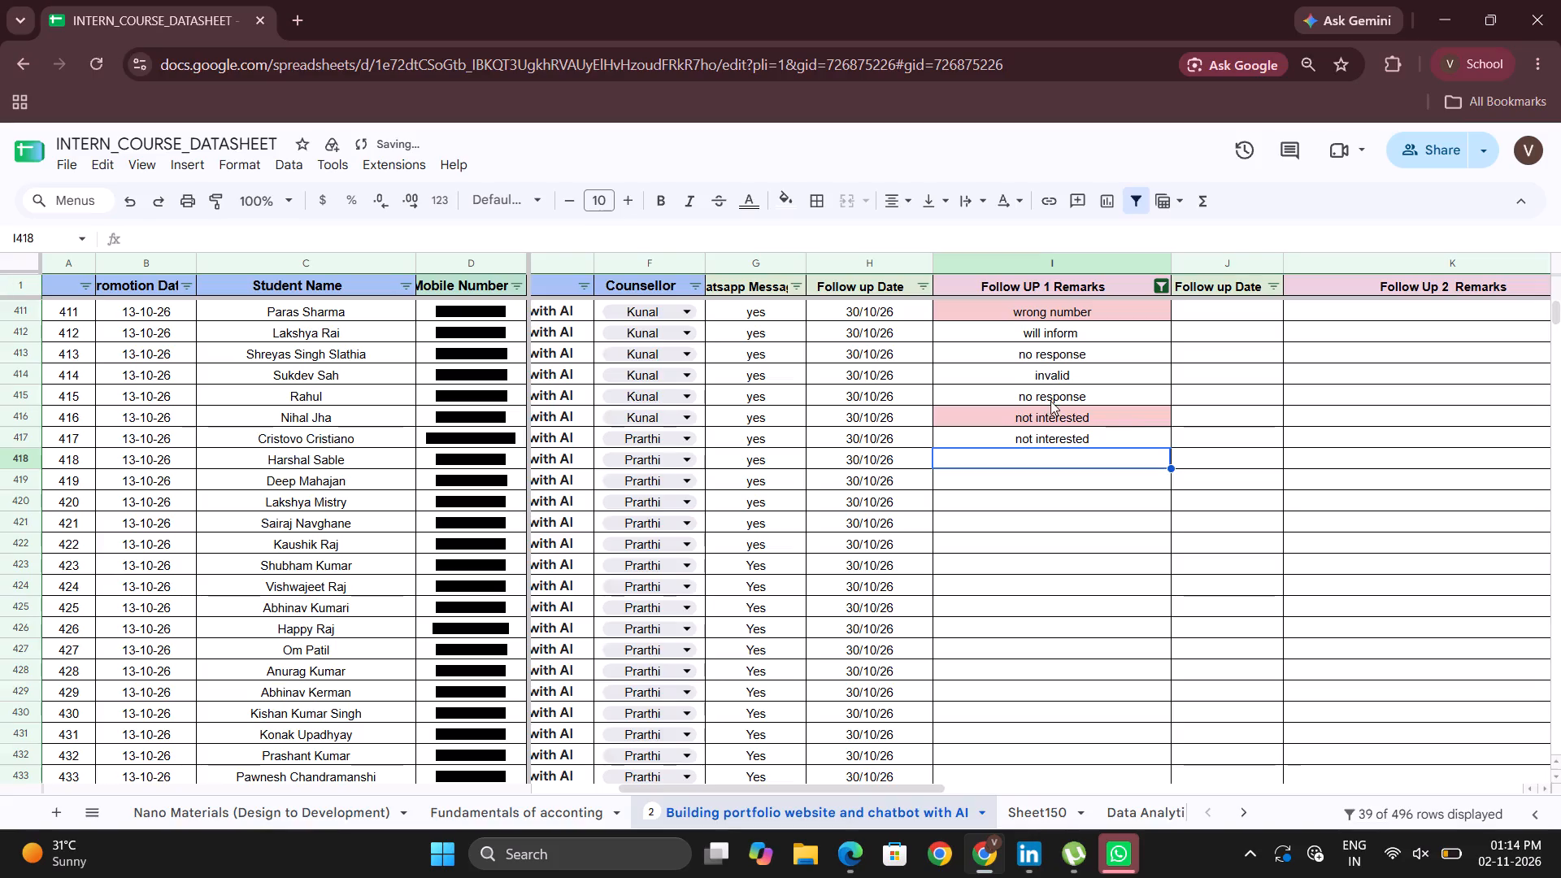
{"action": "left_click", "coordinate": [1050, 426]}
{"action": "left_click", "coordinate": [1050, 436]}
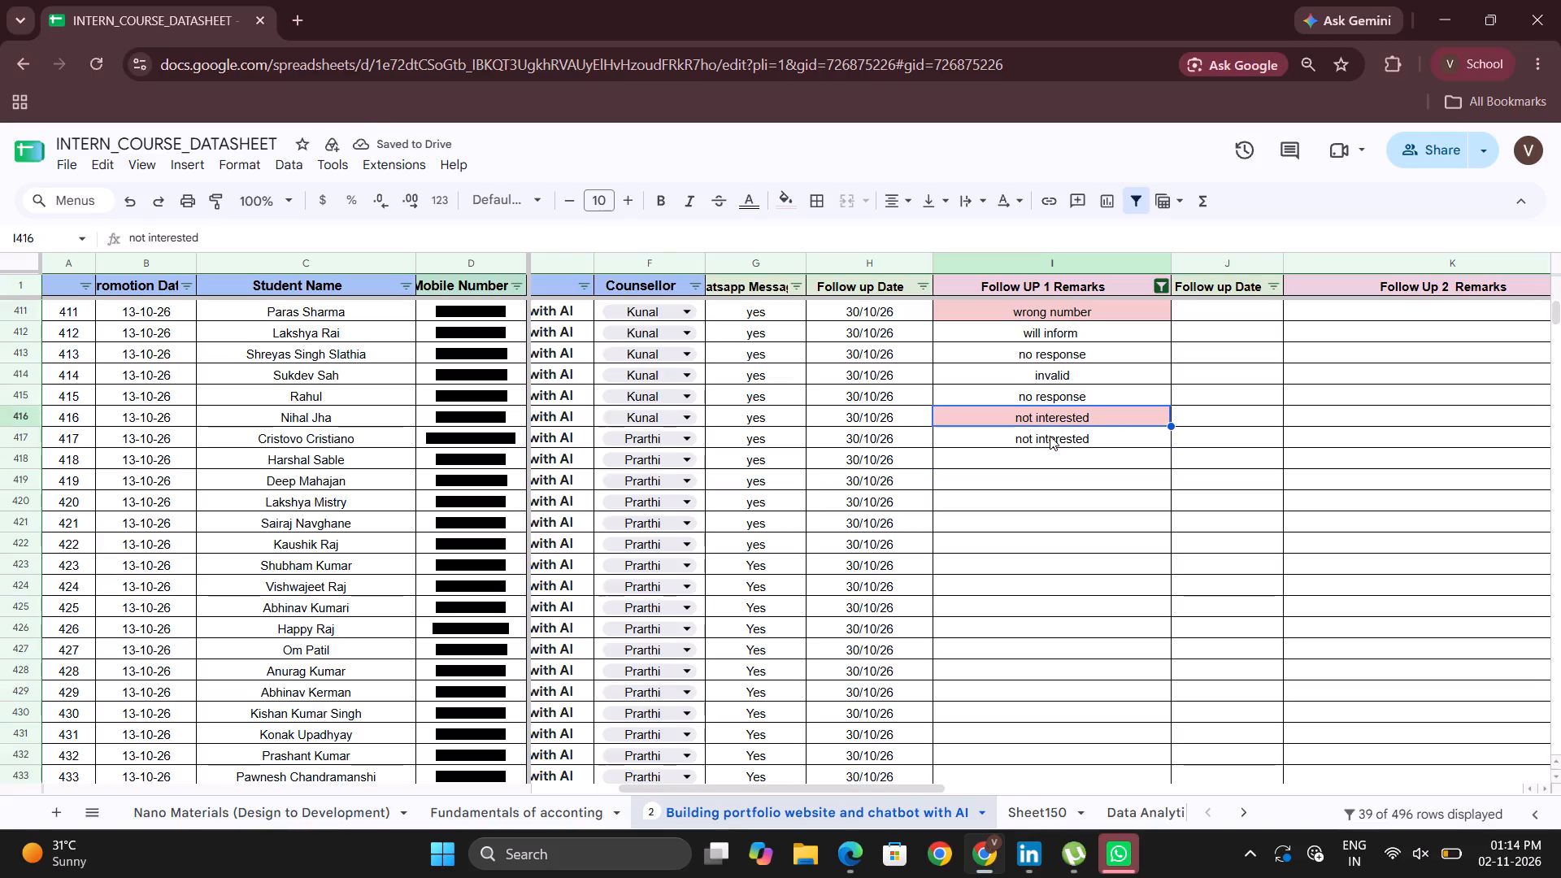
{"action": "left_click", "coordinate": [777, 203]}
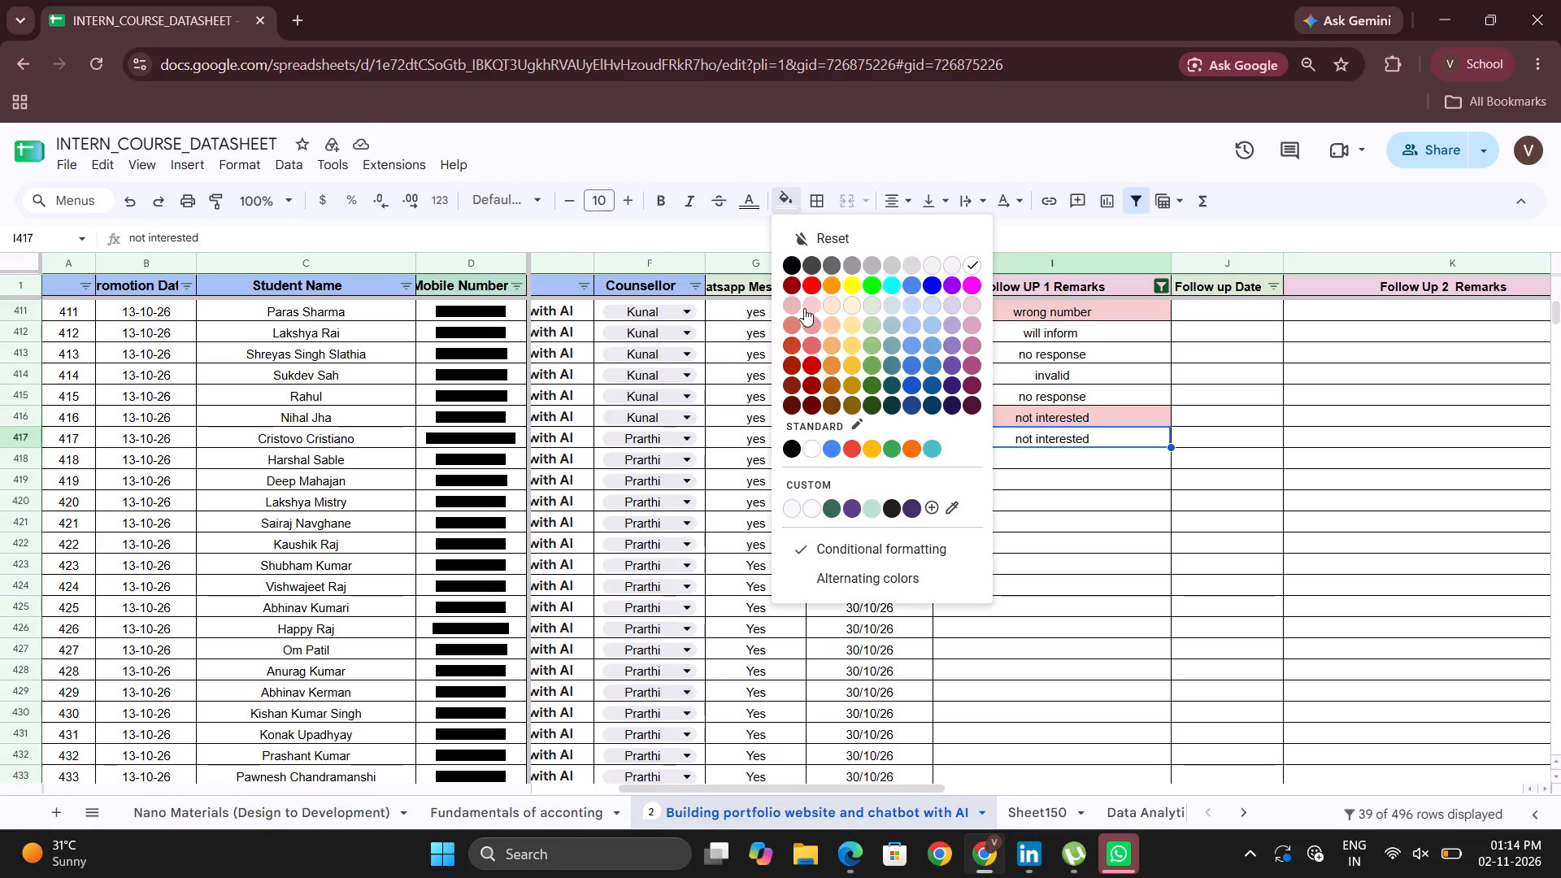
{"action": "left_click", "coordinate": [810, 306]}
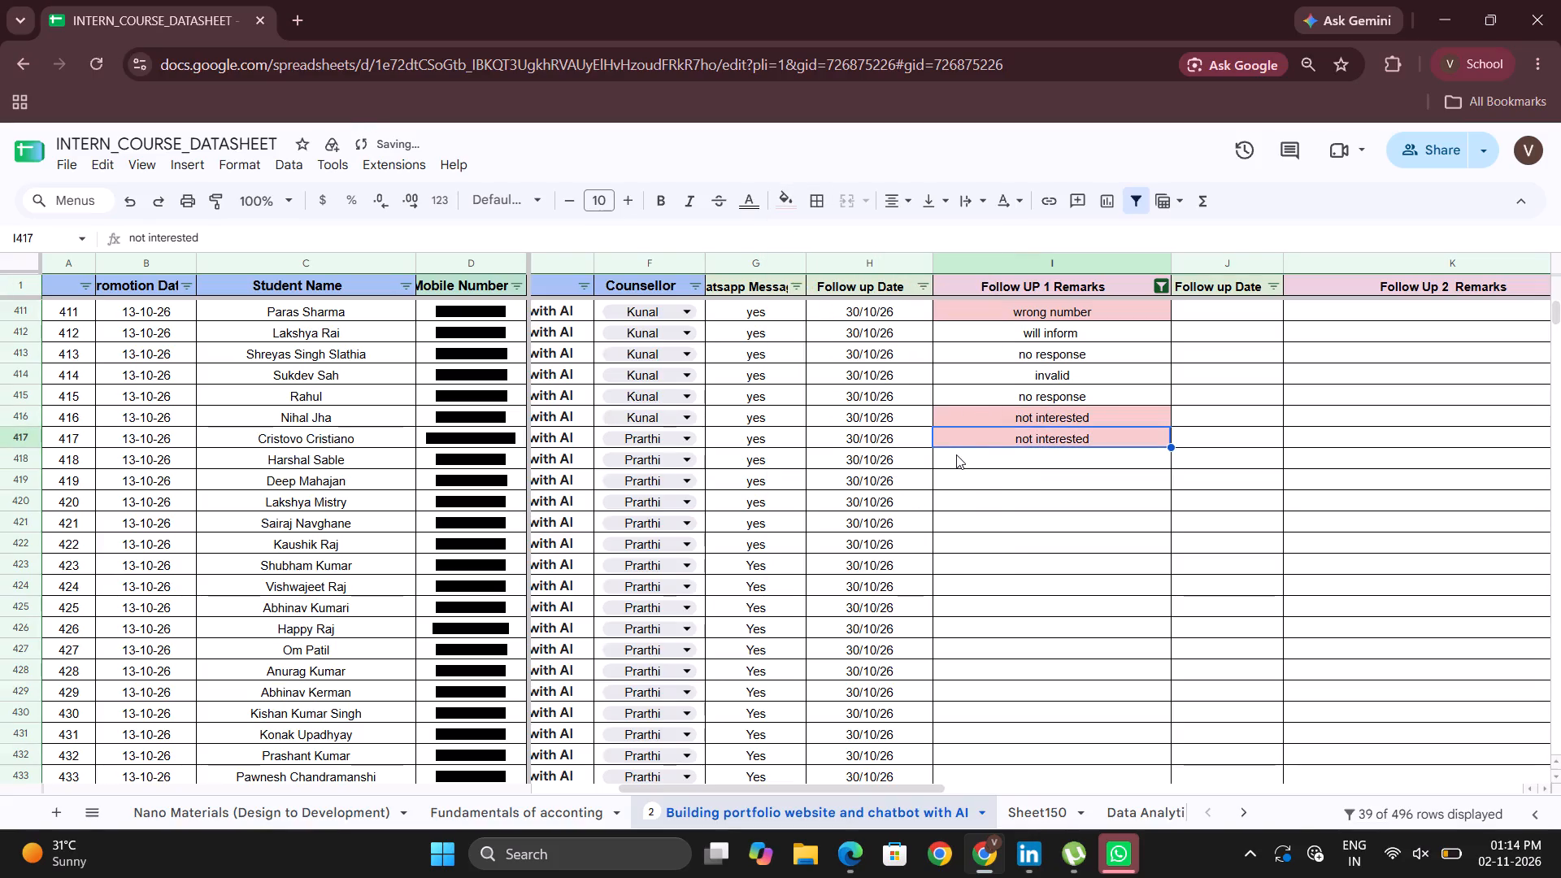
Select the empty Follow UP 1 Remarks cell for the student in row 418.
{"action": "left_click", "coordinate": [958, 460]}
{"action": "scroll", "coordinate": [958, 460], "scroll_direction": "down", "scroll_amount": 1}
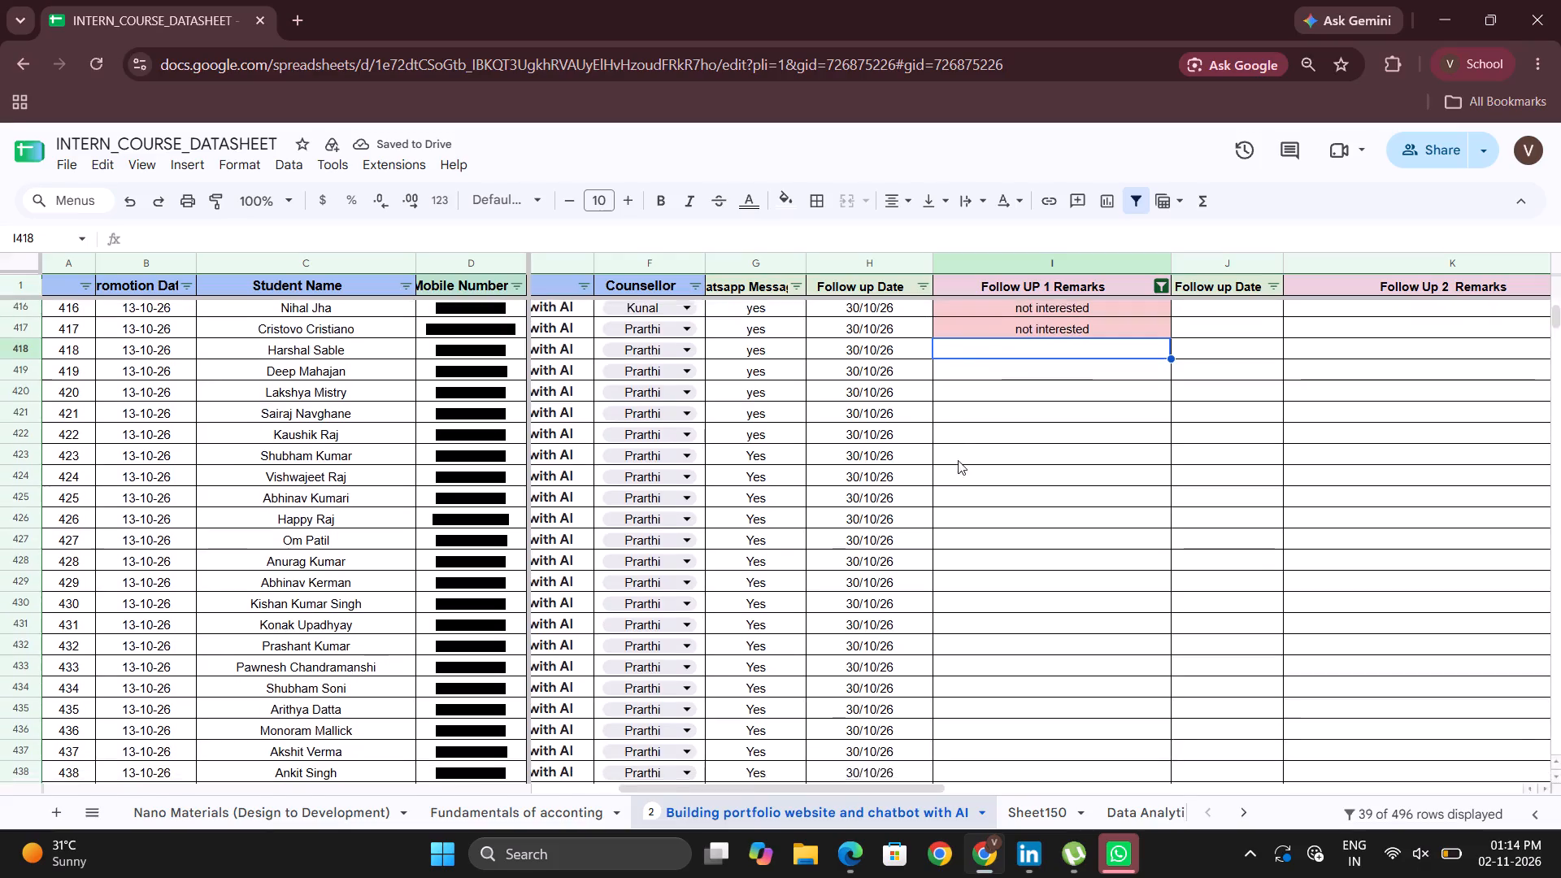
{"action": "scroll", "coordinate": [958, 460], "scroll_direction": "down", "scroll_amount": 1}
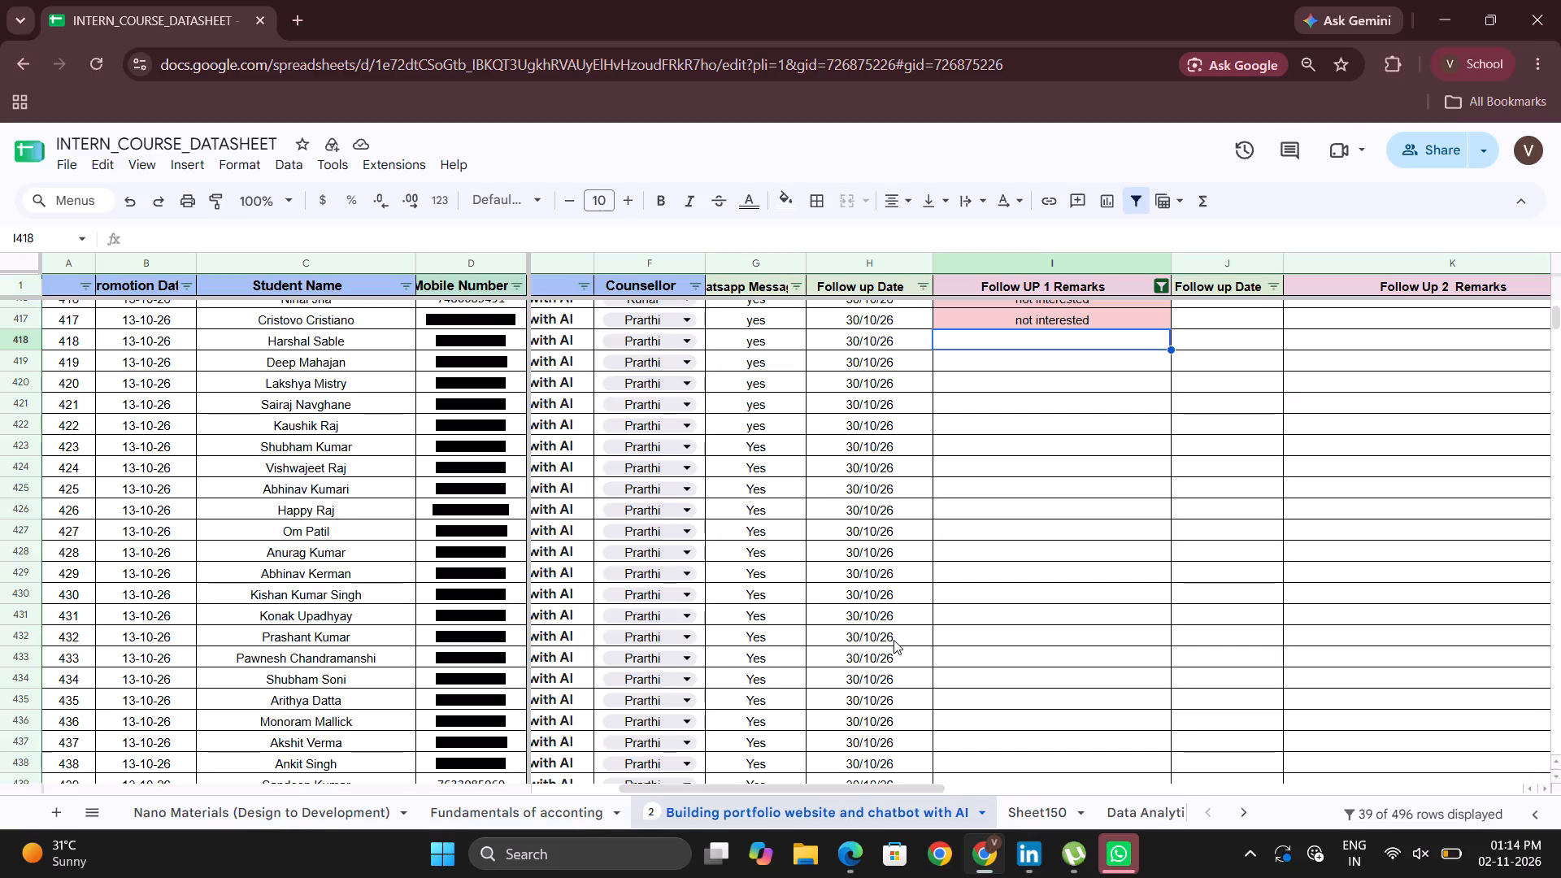
Switch to LinkedIn in Microsoft Edge and accept the first eight pending connection invitations on the Network page.
{"action": "left_click", "coordinate": [1021, 850]}
{"action": "scroll", "coordinate": [803, 301], "scroll_direction": "up", "scroll_amount": 7}
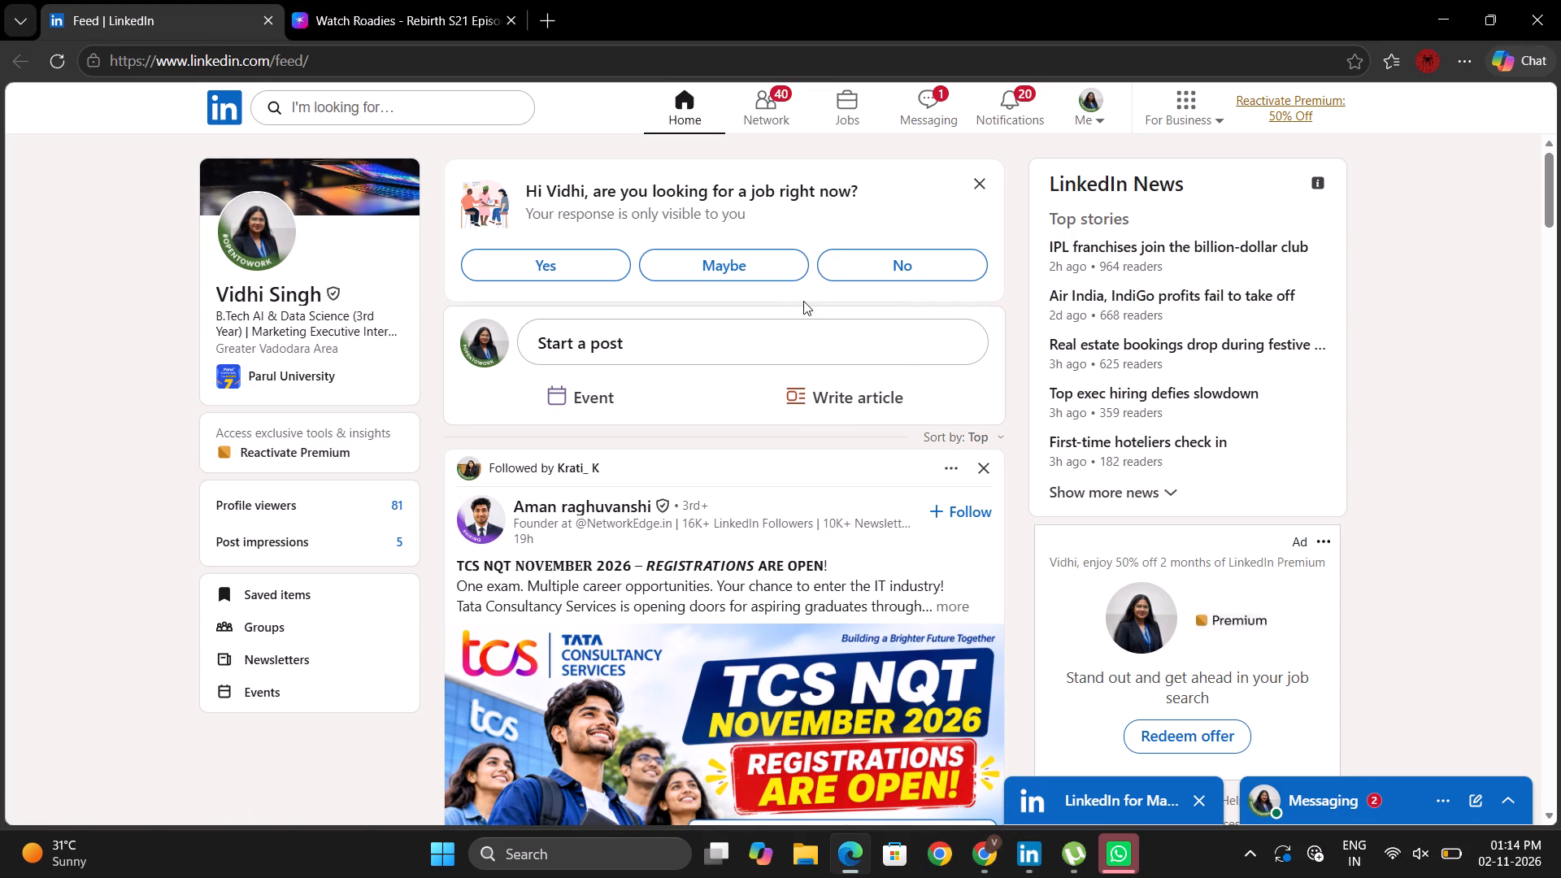
{"action": "left_click", "coordinate": [785, 106]}
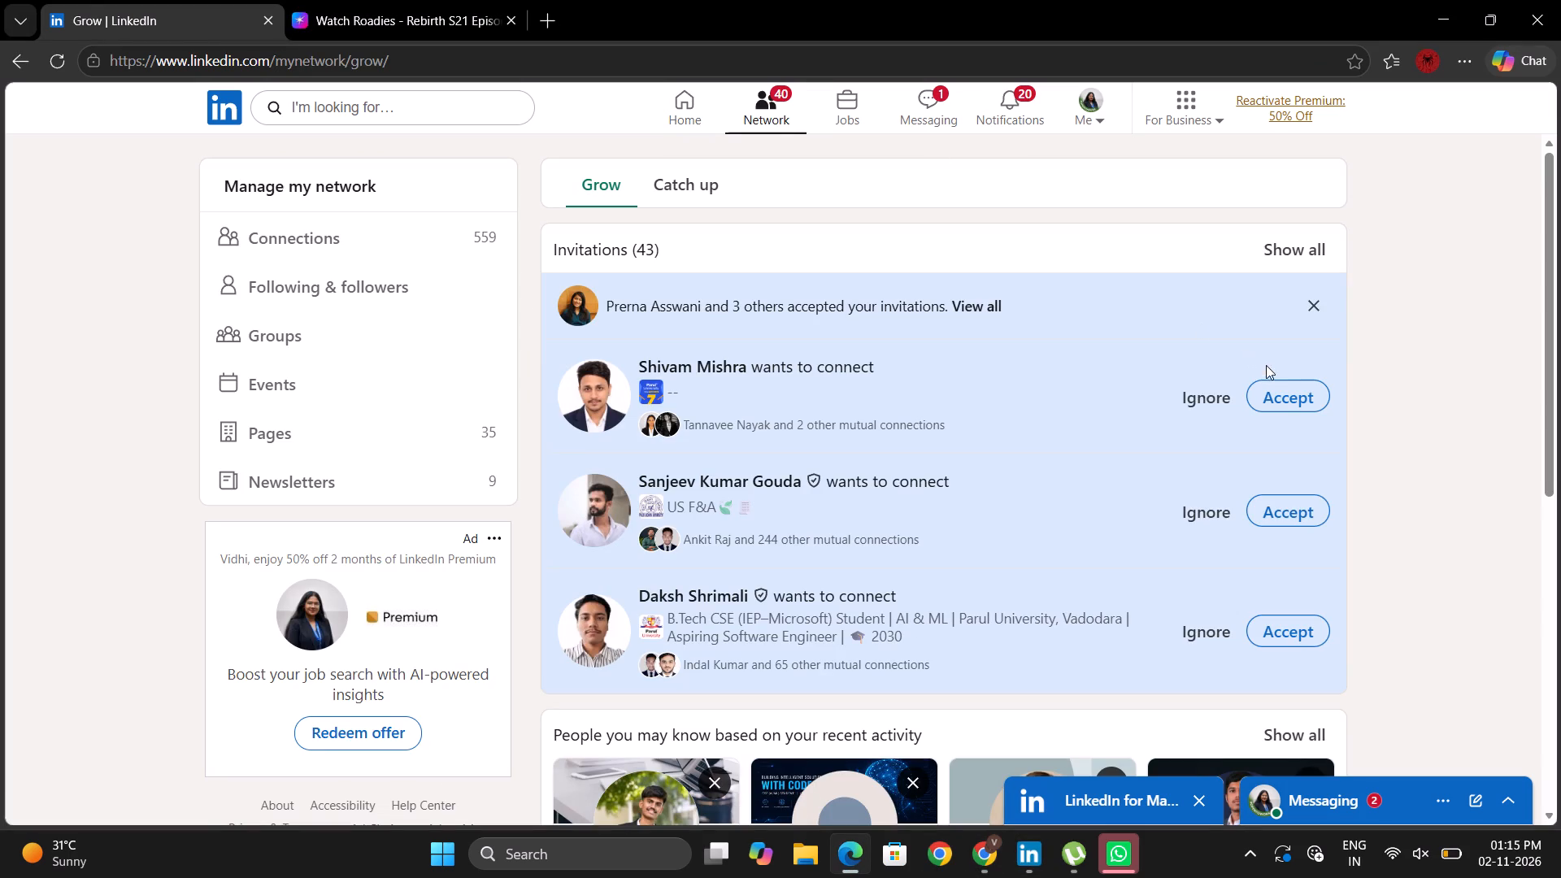
{"action": "left_click", "coordinate": [1291, 389]}
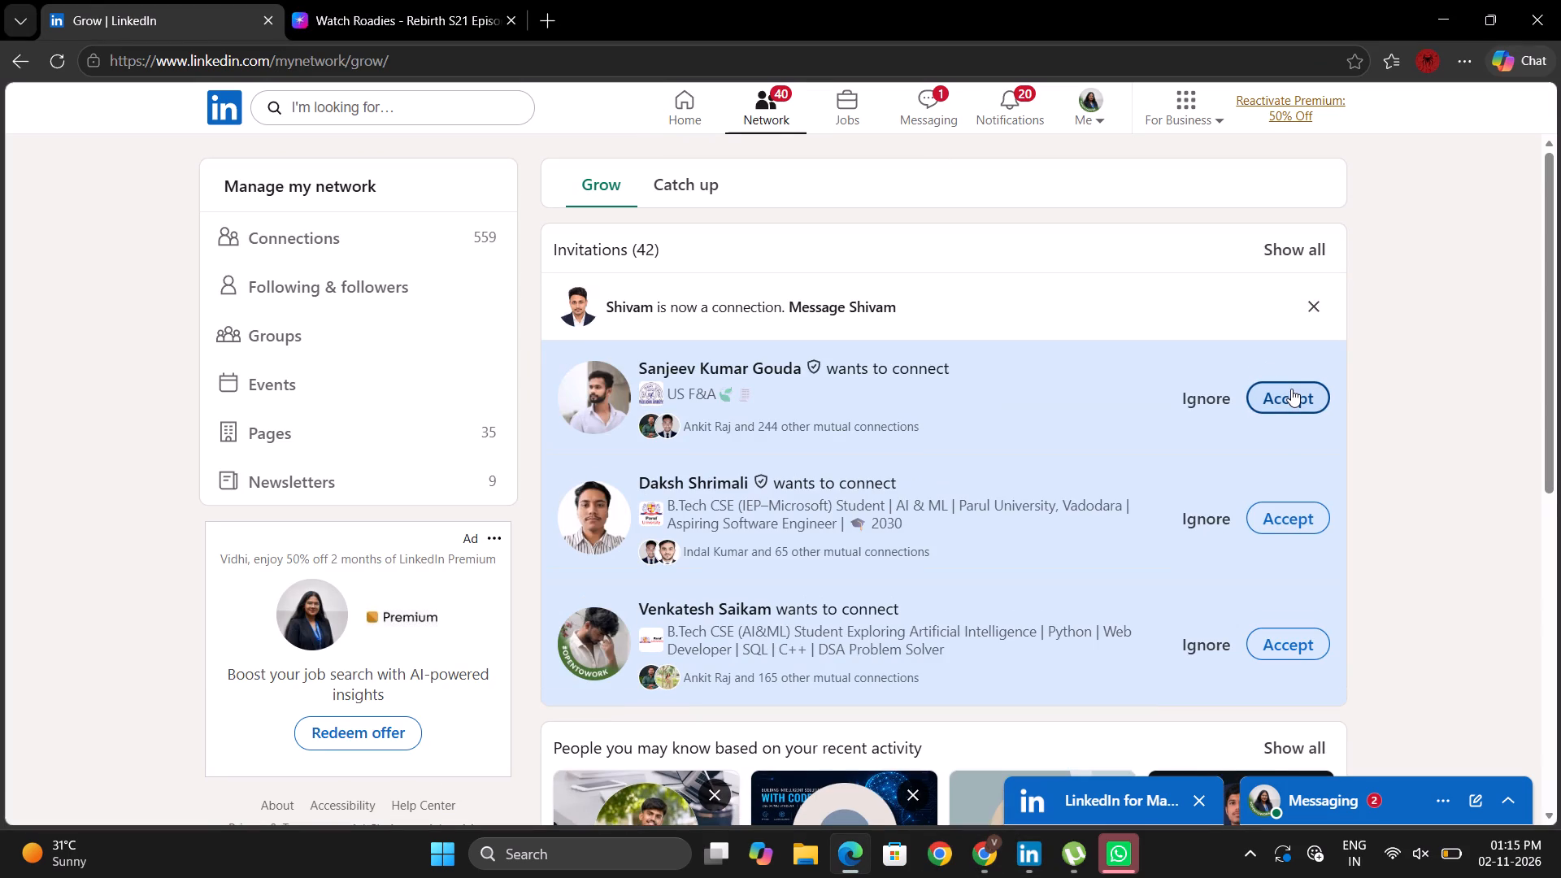
{"action": "left_click", "coordinate": [1291, 389]}
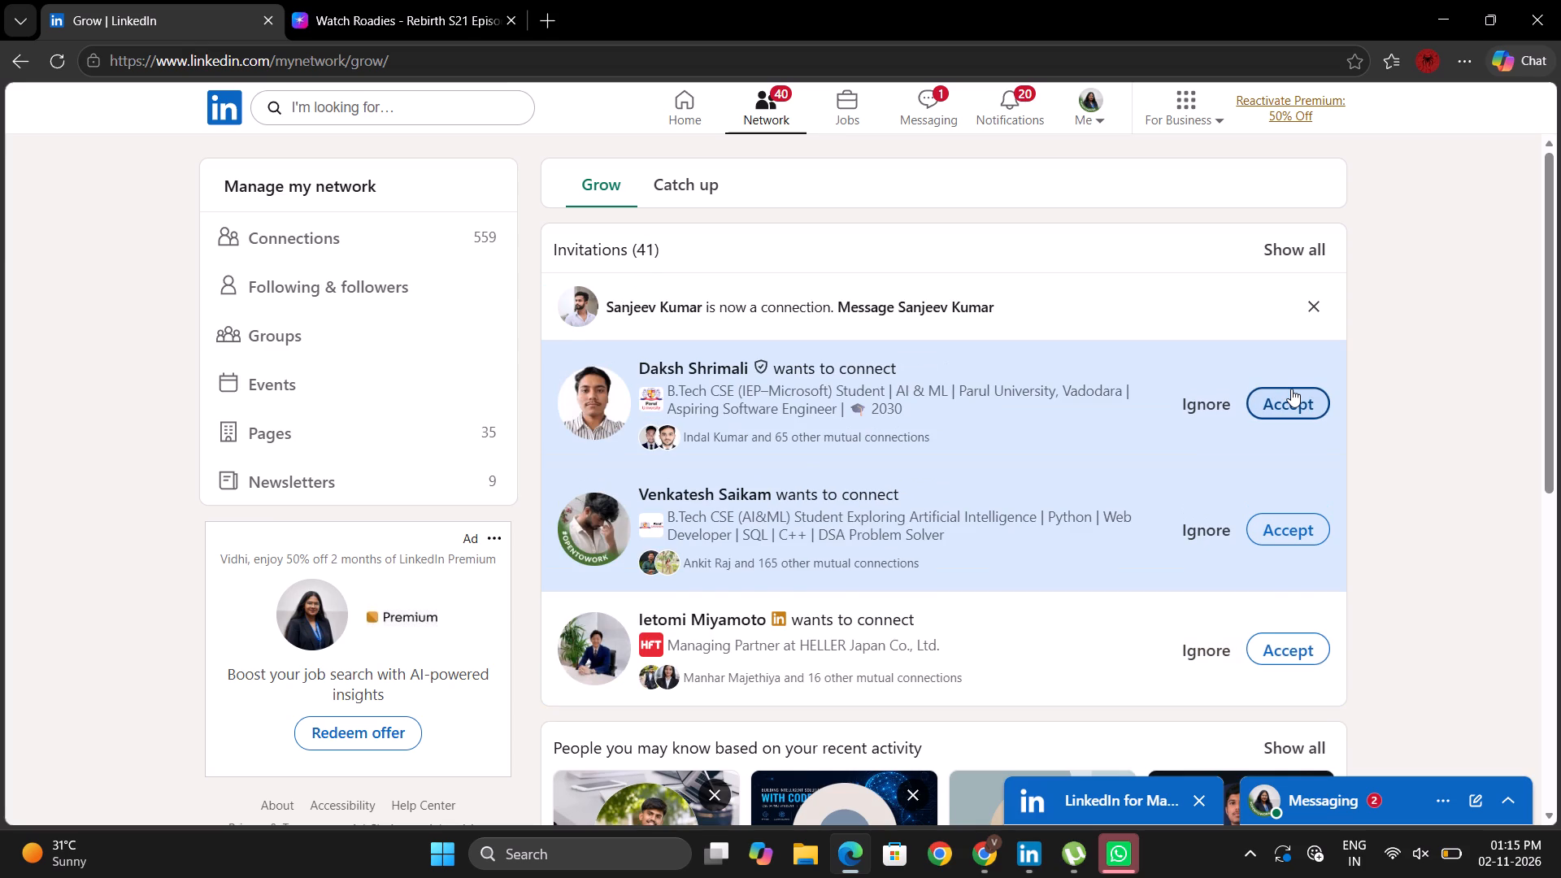
{"action": "left_click", "coordinate": [1291, 389]}
{"action": "left_click", "coordinate": [1291, 389]}
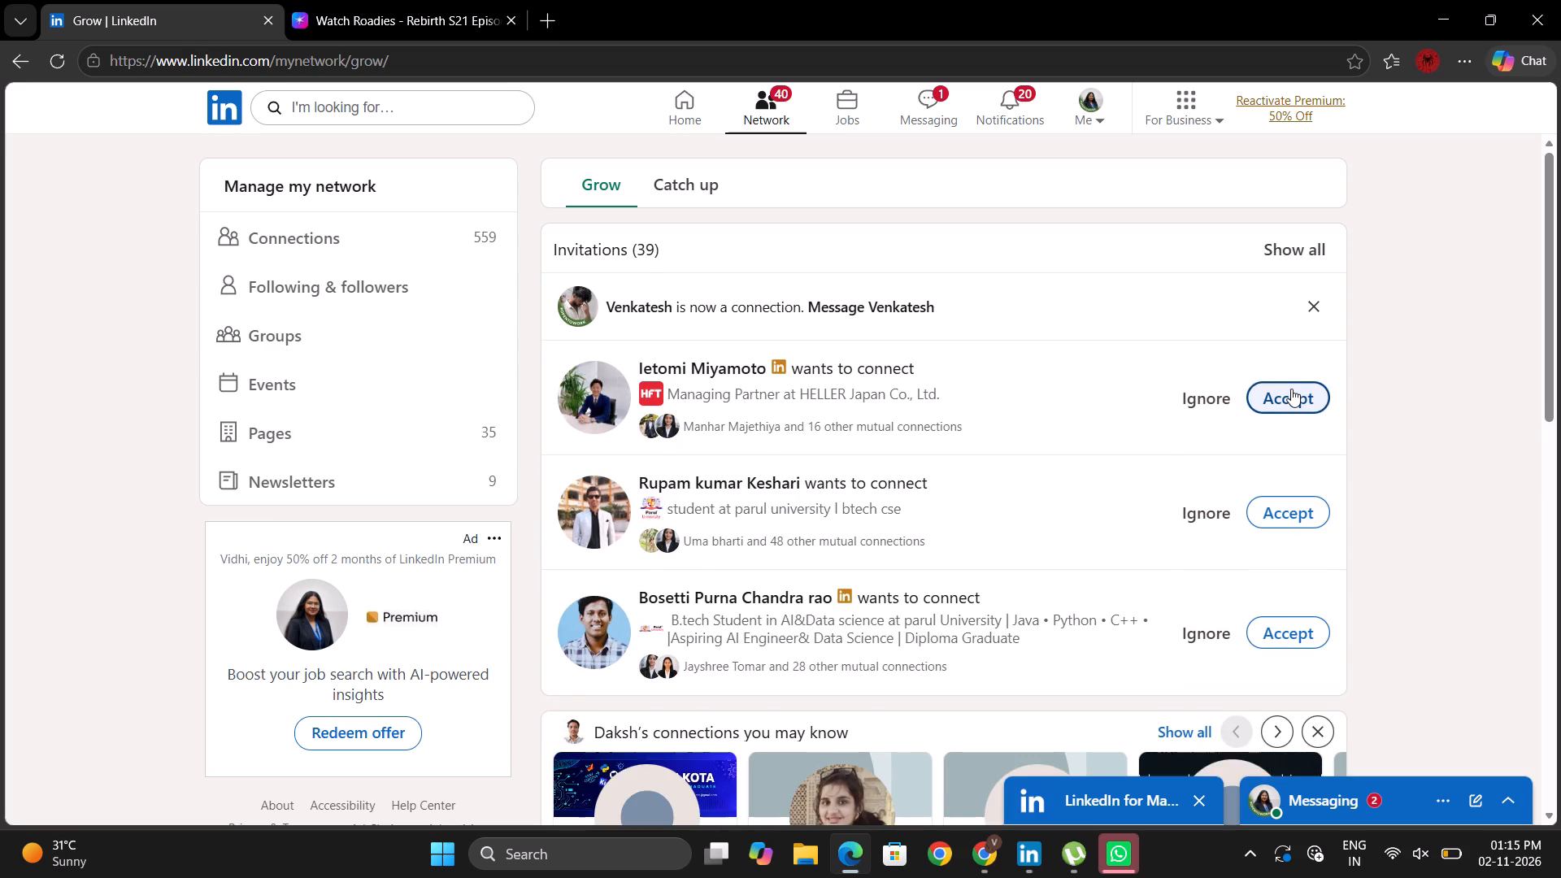
{"action": "left_click", "coordinate": [1291, 389]}
{"action": "left_click", "coordinate": [1291, 389]}
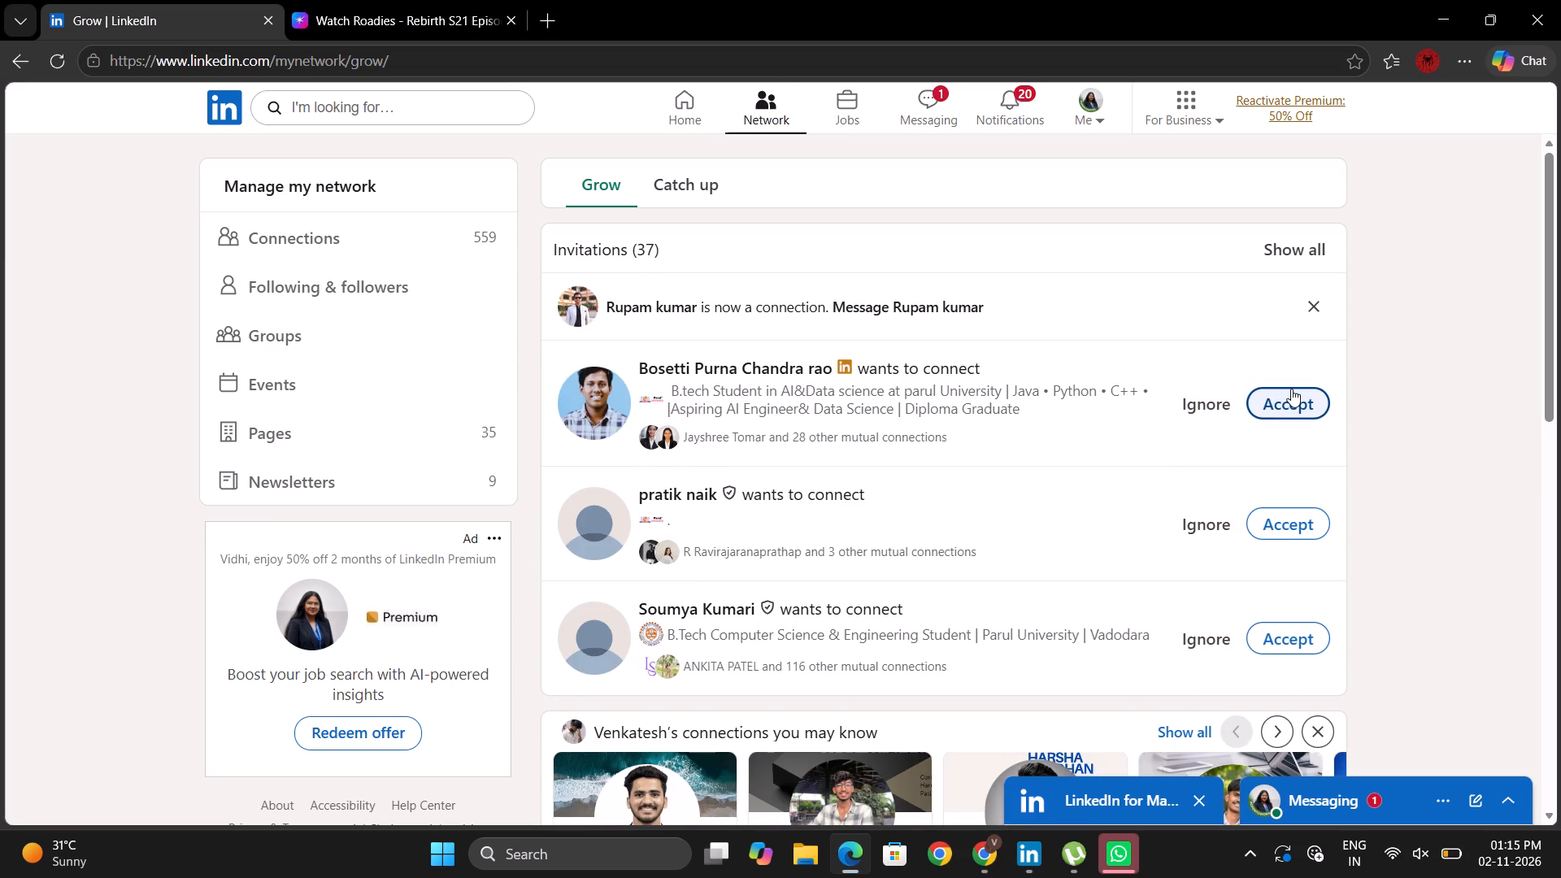
{"action": "left_click", "coordinate": [1291, 389]}
{"action": "left_click", "coordinate": [1291, 389]}
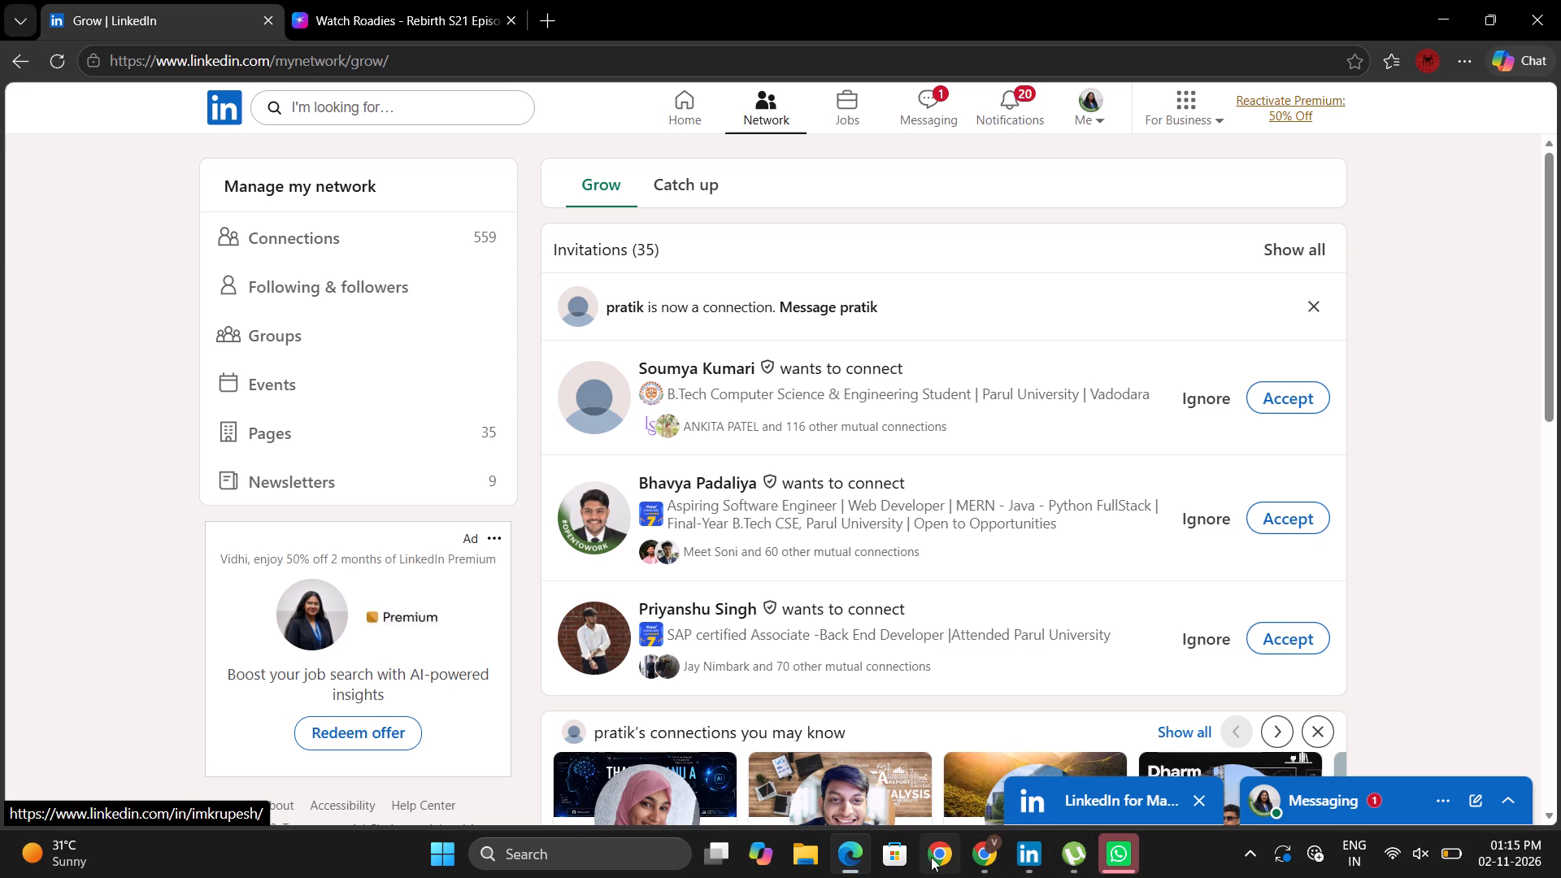
Switch back to the datasheet in Chrome, enter "wrong number" as row 418's Follow UP 1 Remarks and shade the cell light red.
{"action": "left_click", "coordinate": [974, 858]}
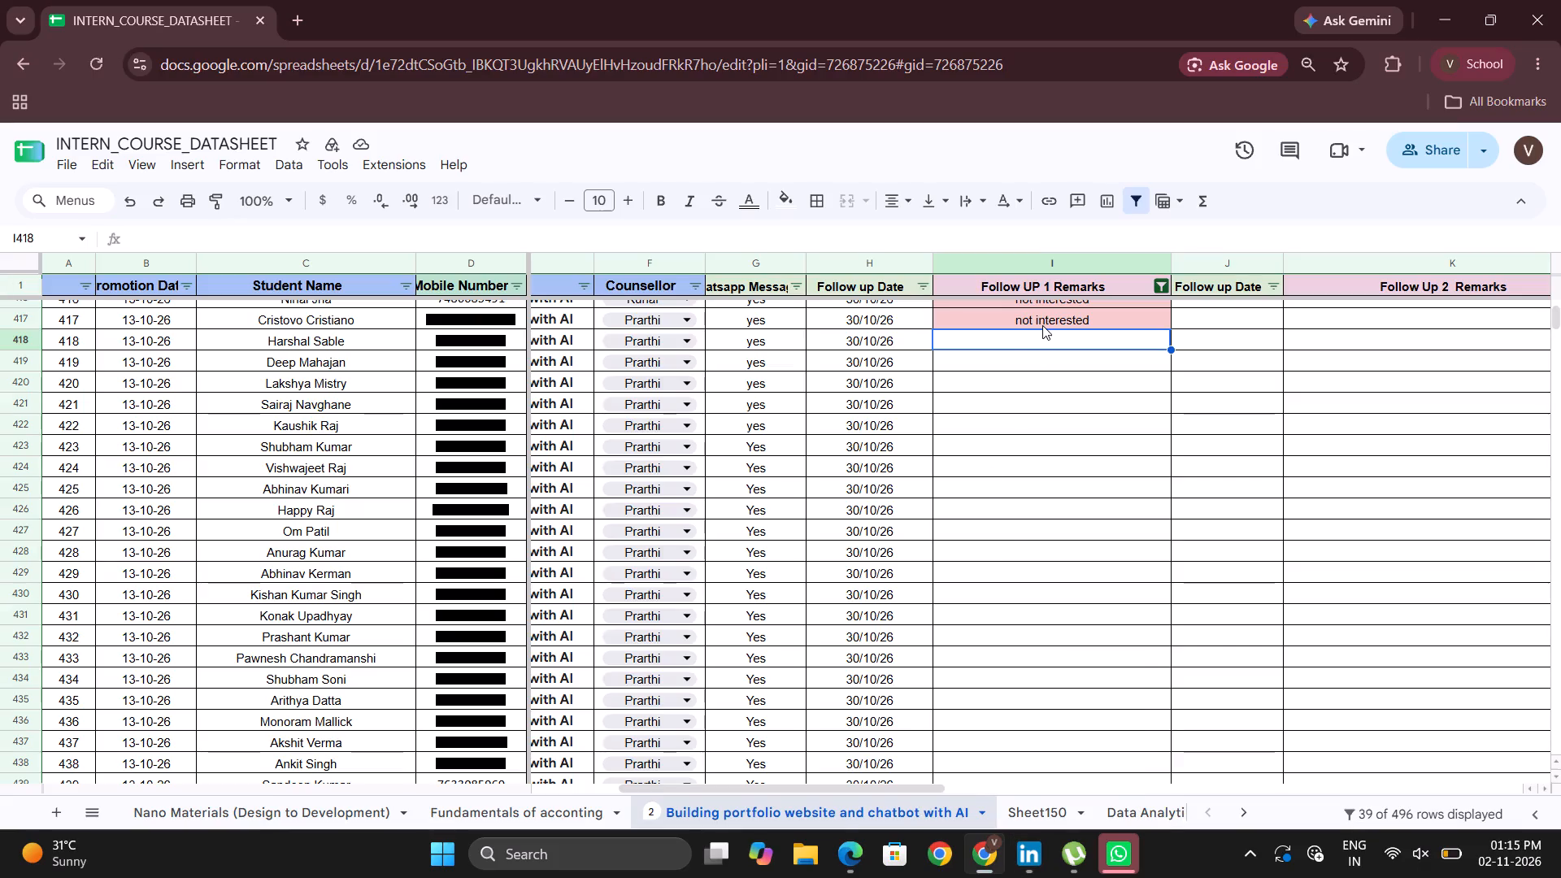
{"action": "key", "text": "w"}
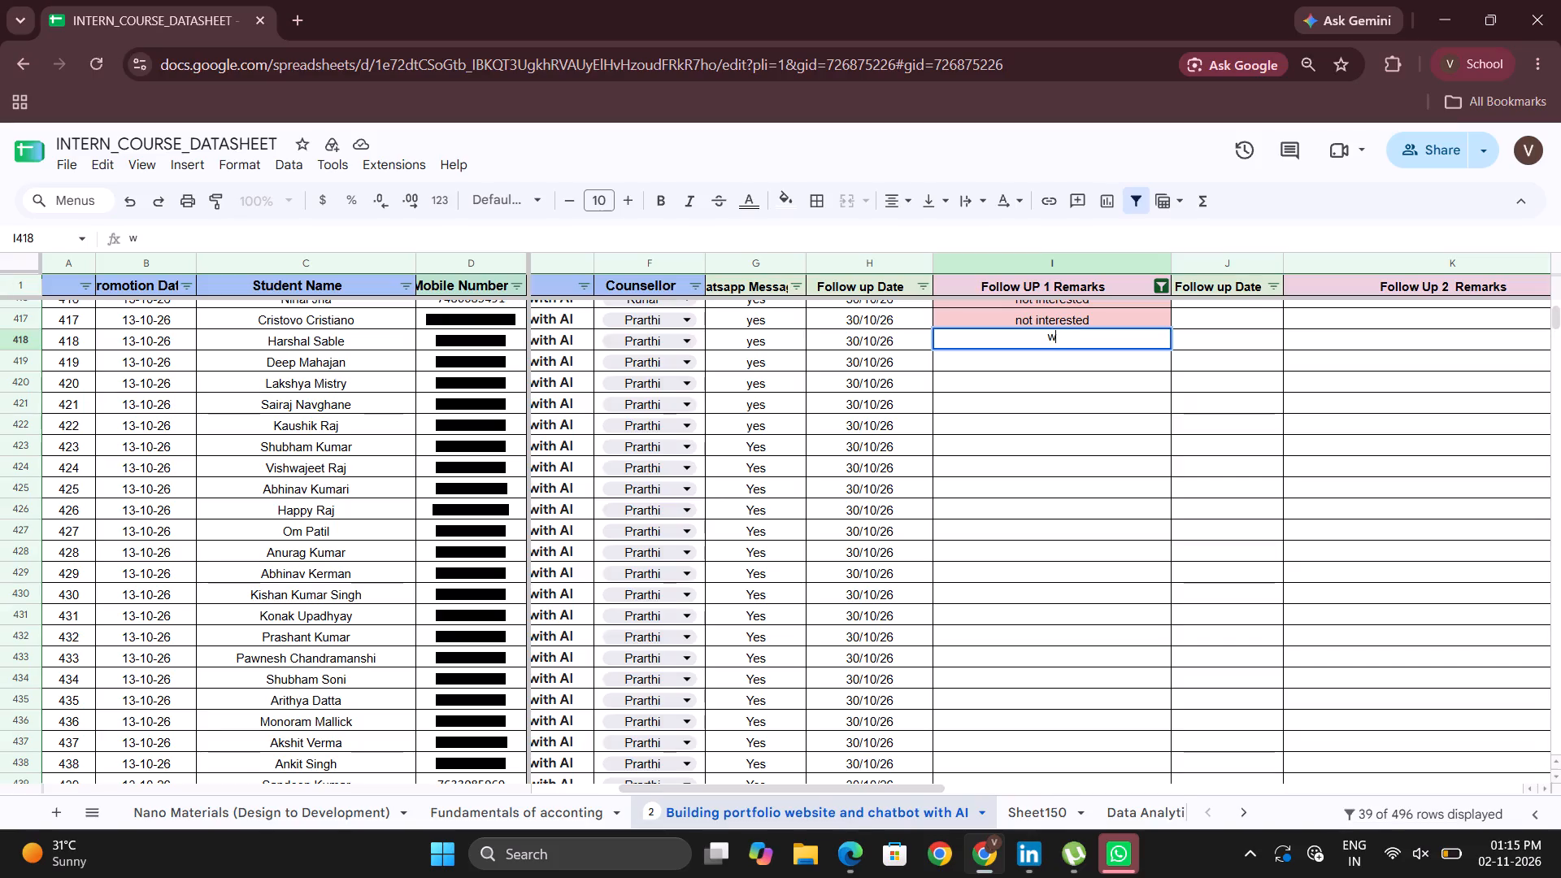
{"action": "type", "text": "rong"}
{"action": "key", "text": "space"}
{"action": "type", "text": "num"}
{"action": "key", "text": "Return"}
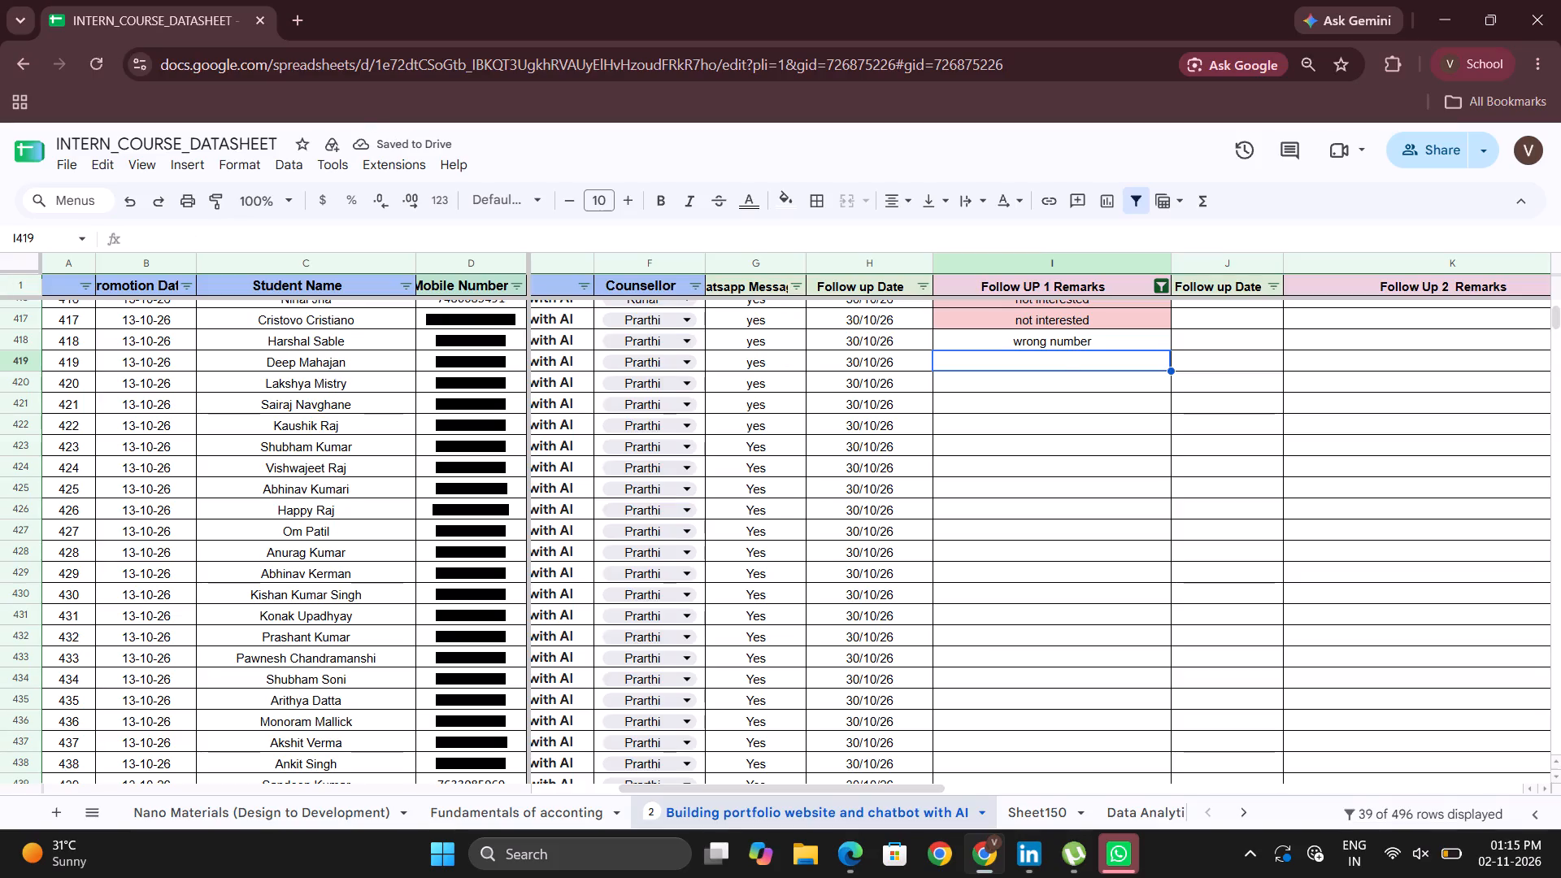
{"action": "scroll", "coordinate": [1042, 325], "scroll_direction": "up", "scroll_amount": 8}
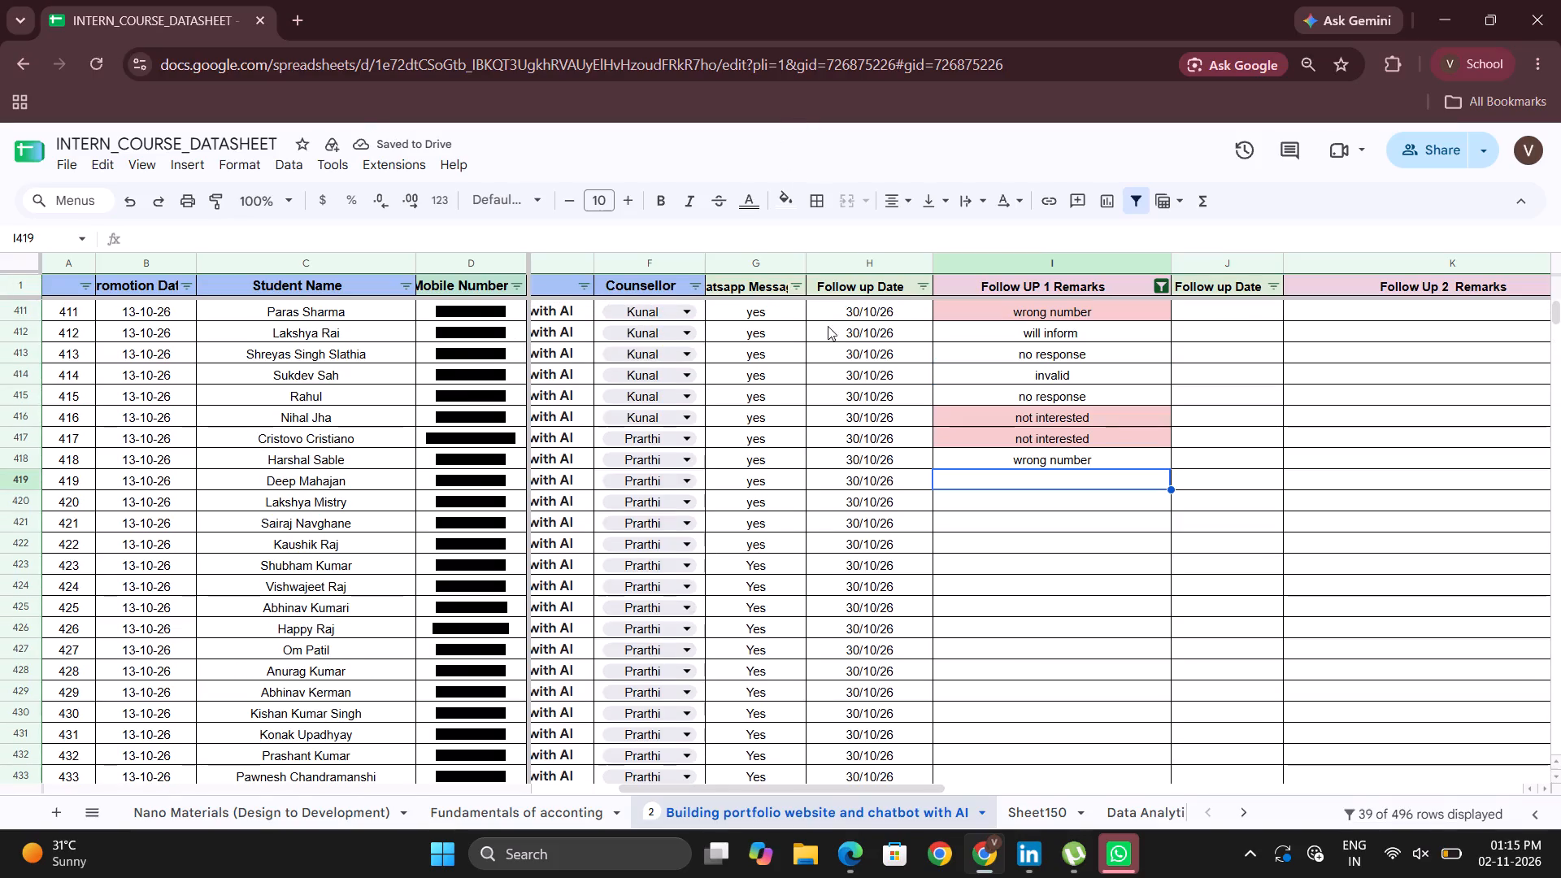
{"action": "left_click", "coordinate": [961, 453]}
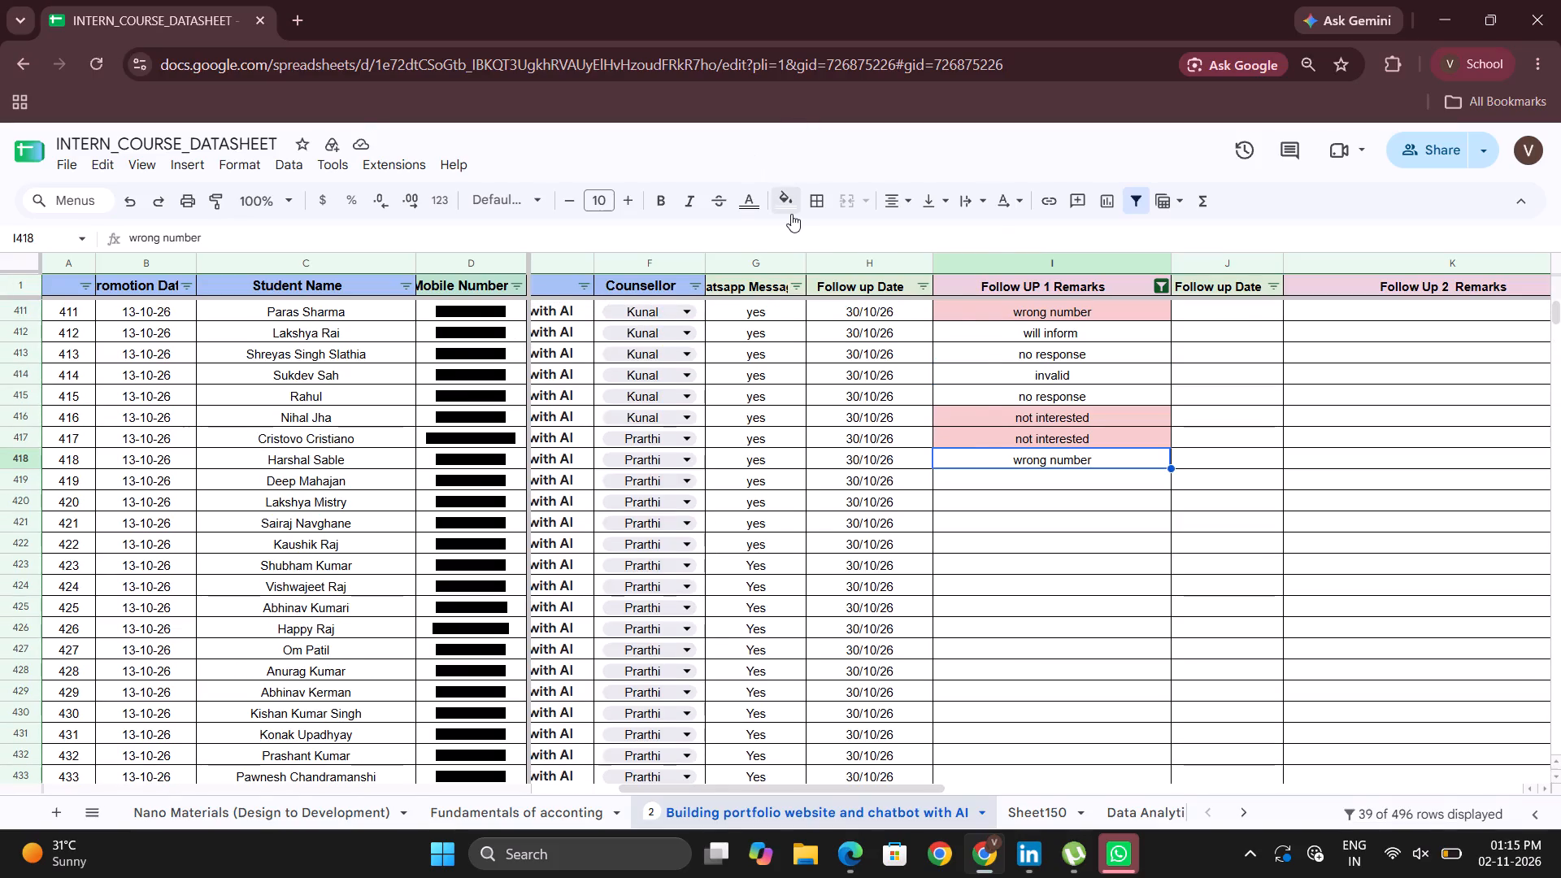
{"action": "left_click", "coordinate": [791, 214]}
{"action": "left_click", "coordinate": [814, 306]}
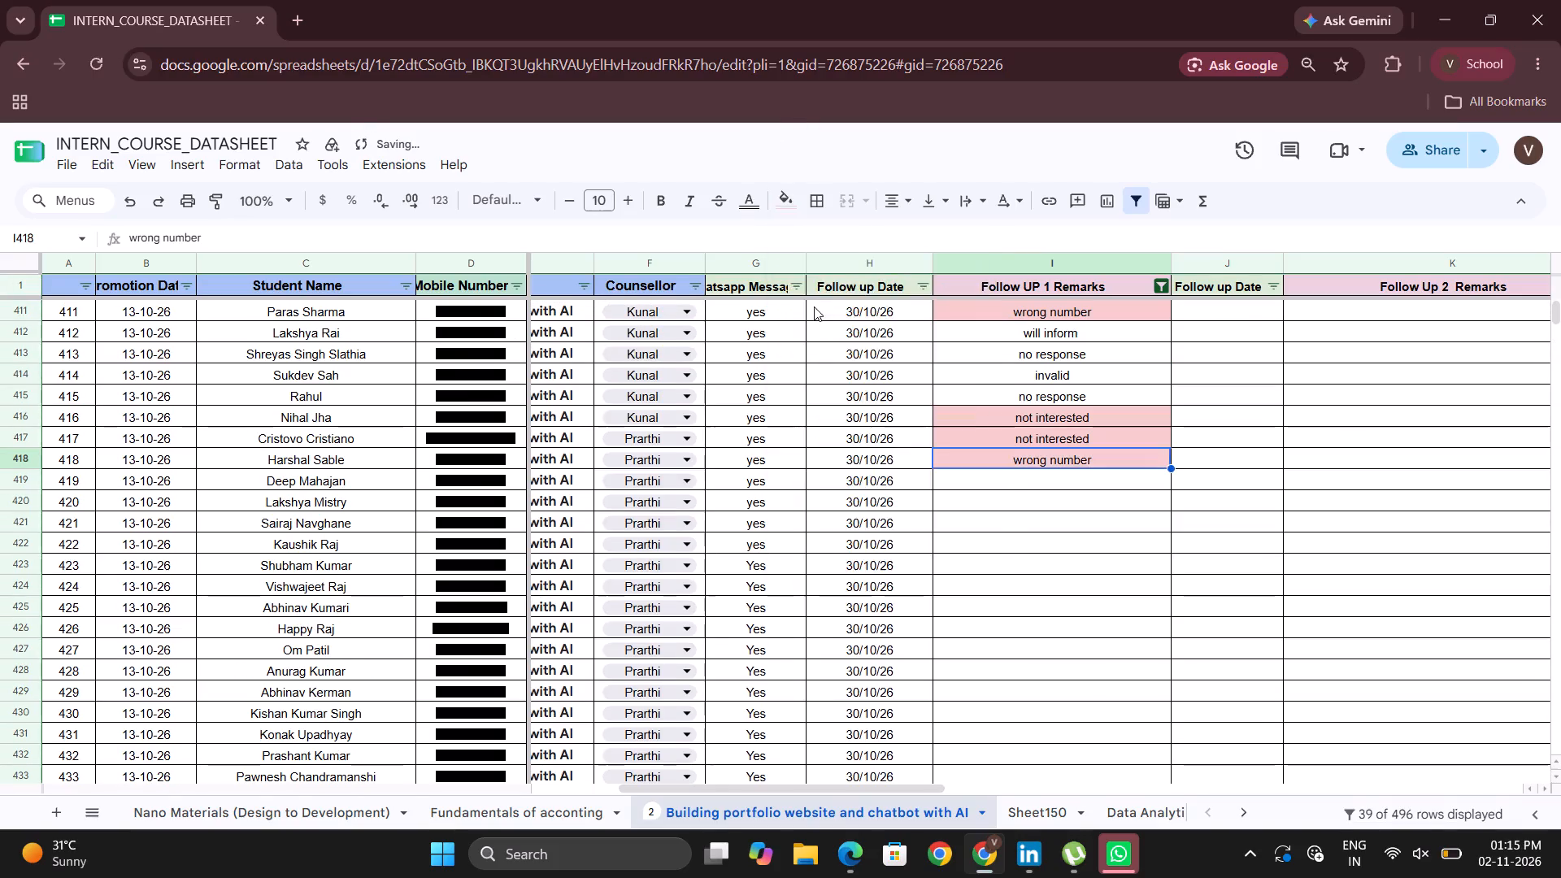
Enter "not interested" as the Follow UP 1 Remarks for the student in row 419 and shade the cell light red.
{"action": "left_click", "coordinate": [988, 485]}
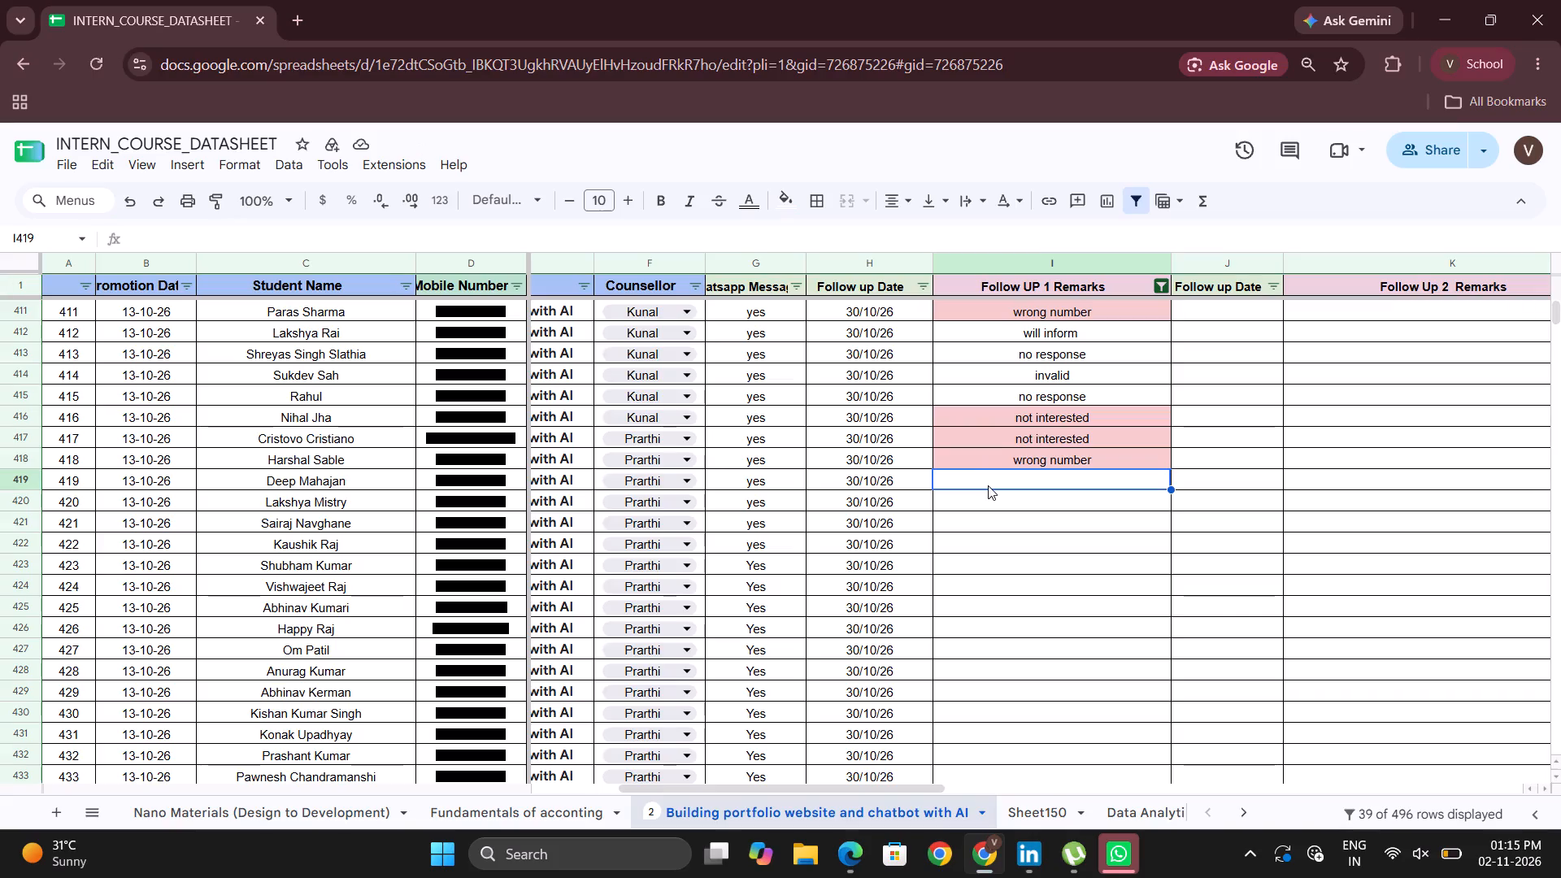
{"action": "type", "text": "no"}
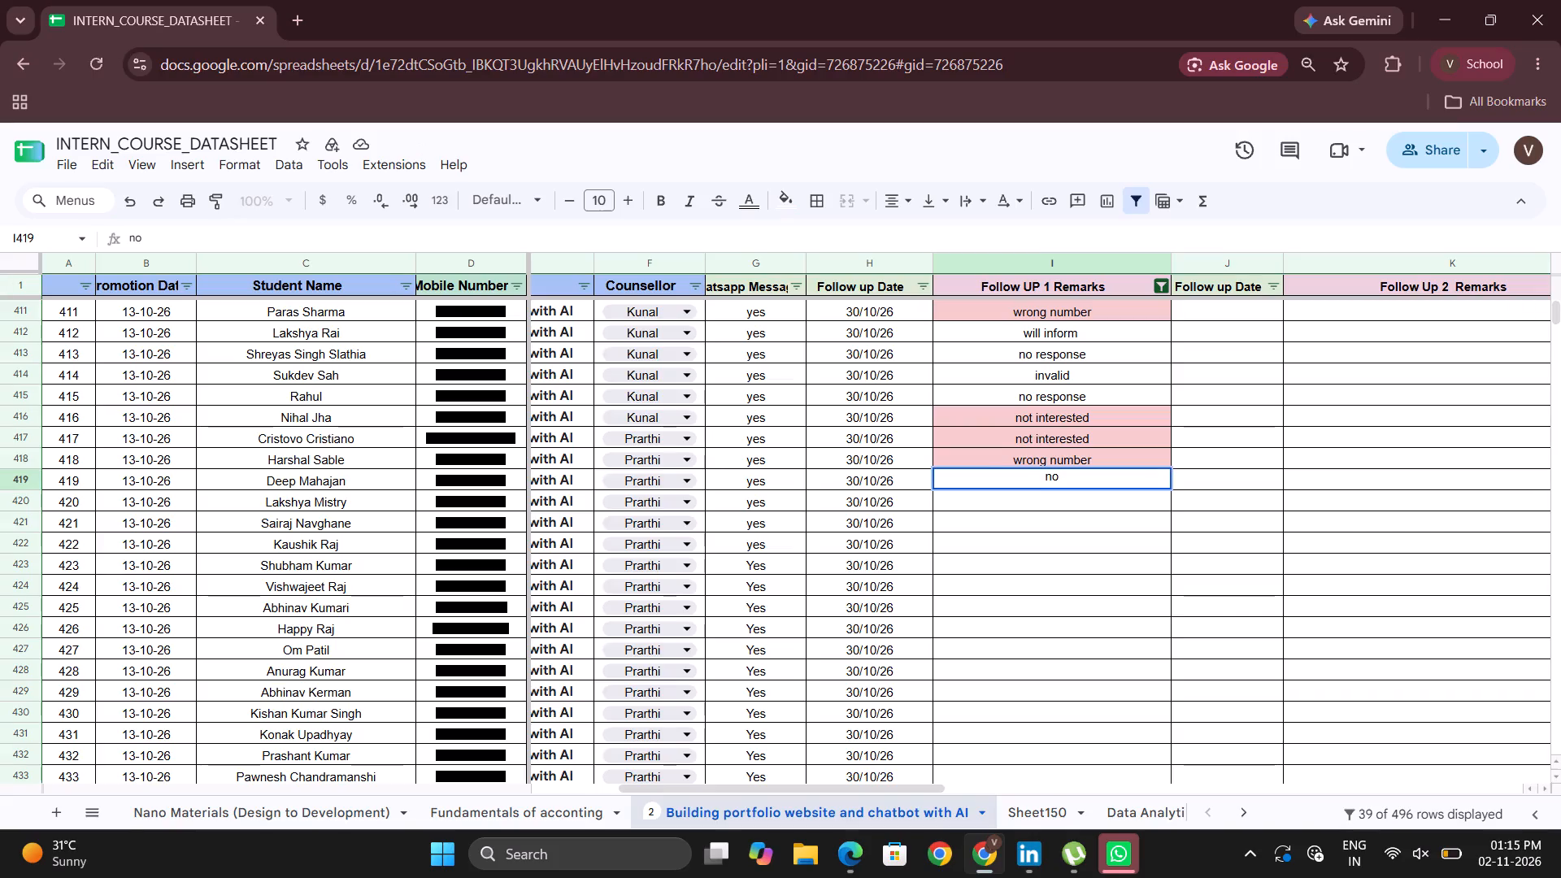
{"action": "type", "text": "t interested"}
{"action": "key", "text": "Return"}
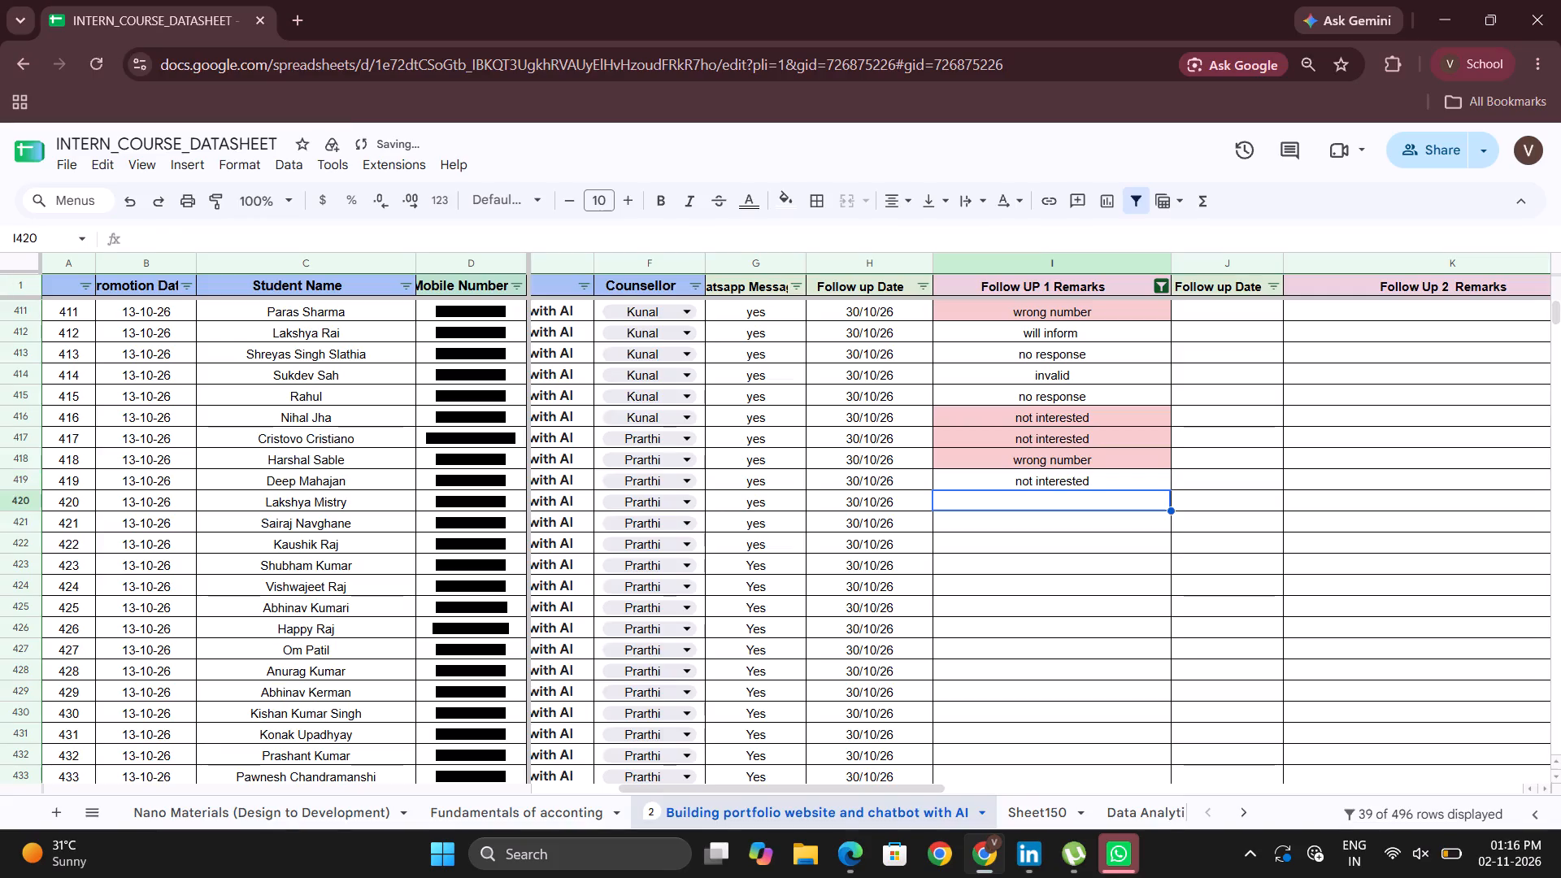
{"action": "left_click", "coordinate": [1071, 487]}
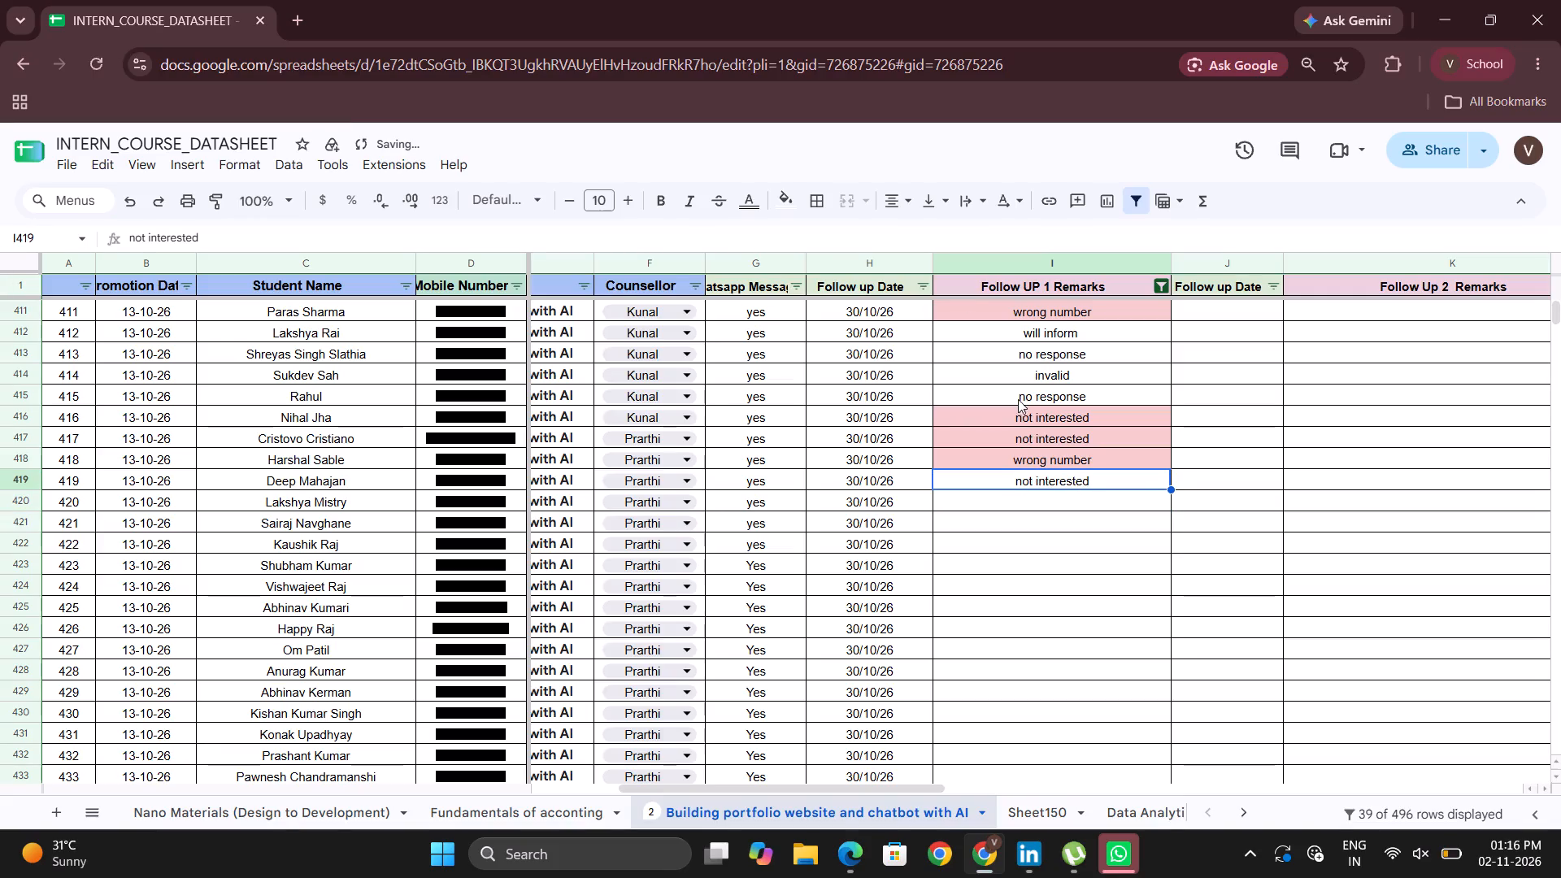
{"action": "left_click", "coordinate": [786, 197]}
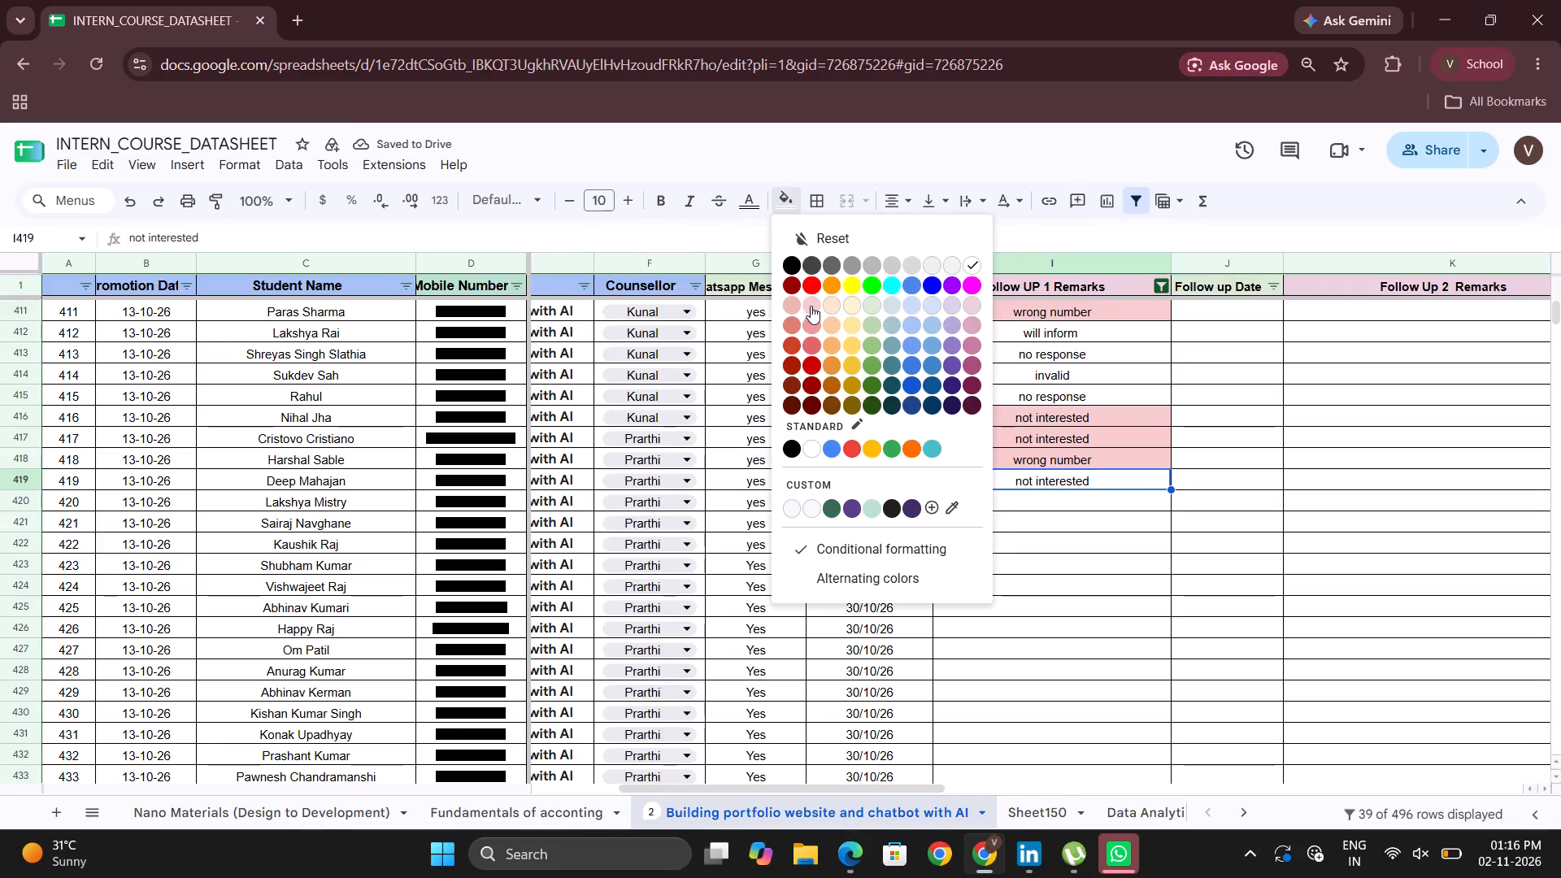
{"action": "left_click", "coordinate": [811, 306]}
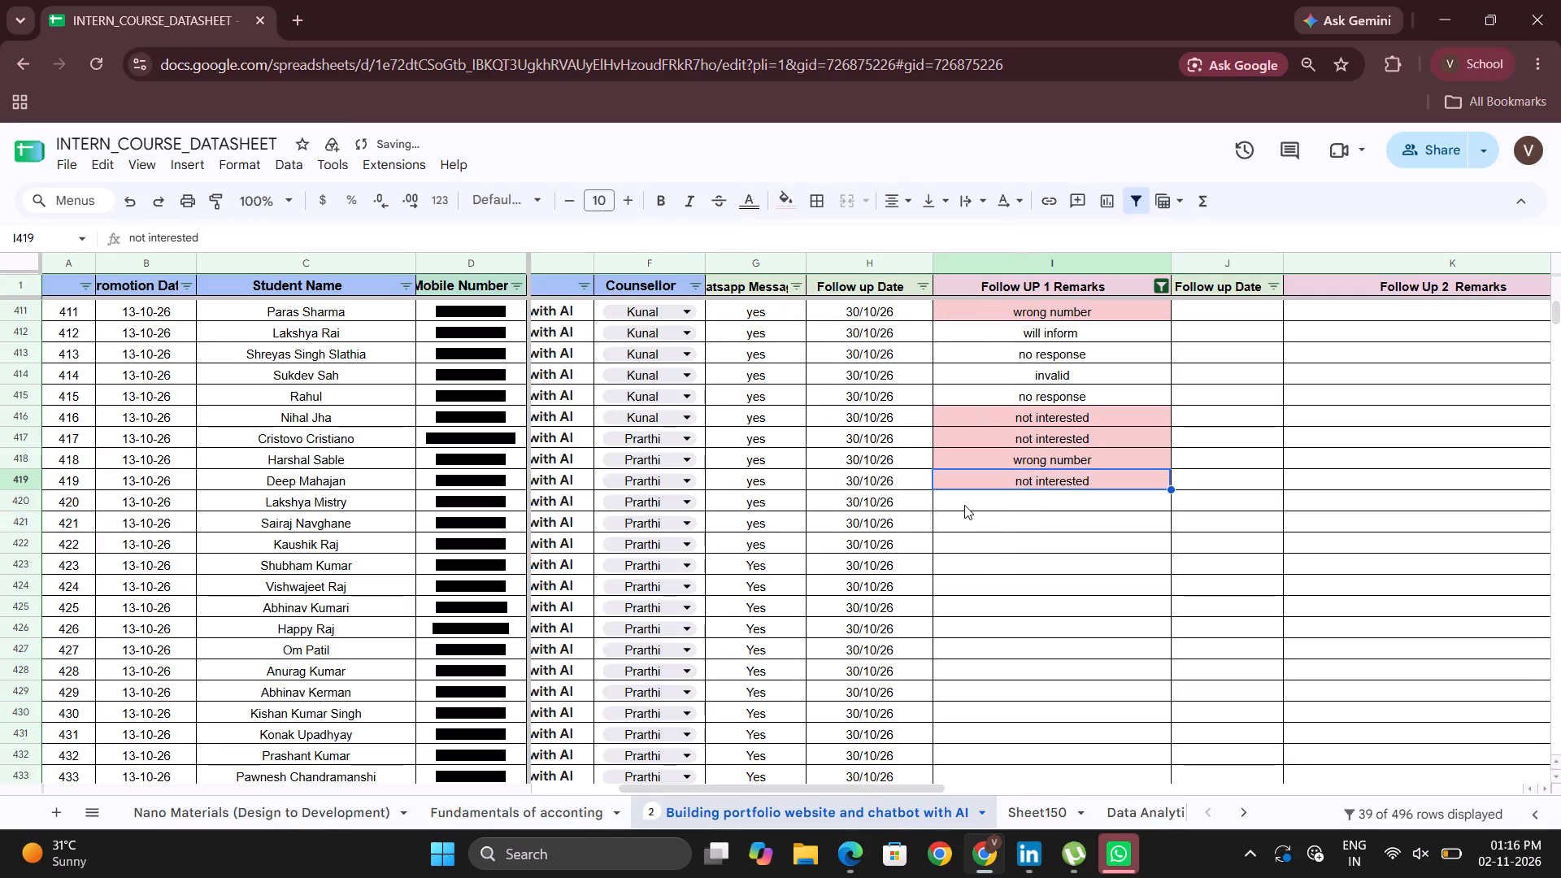
Select the empty Follow UP 1 Remarks cell for the student in row 420.
{"action": "left_click", "coordinate": [961, 504]}
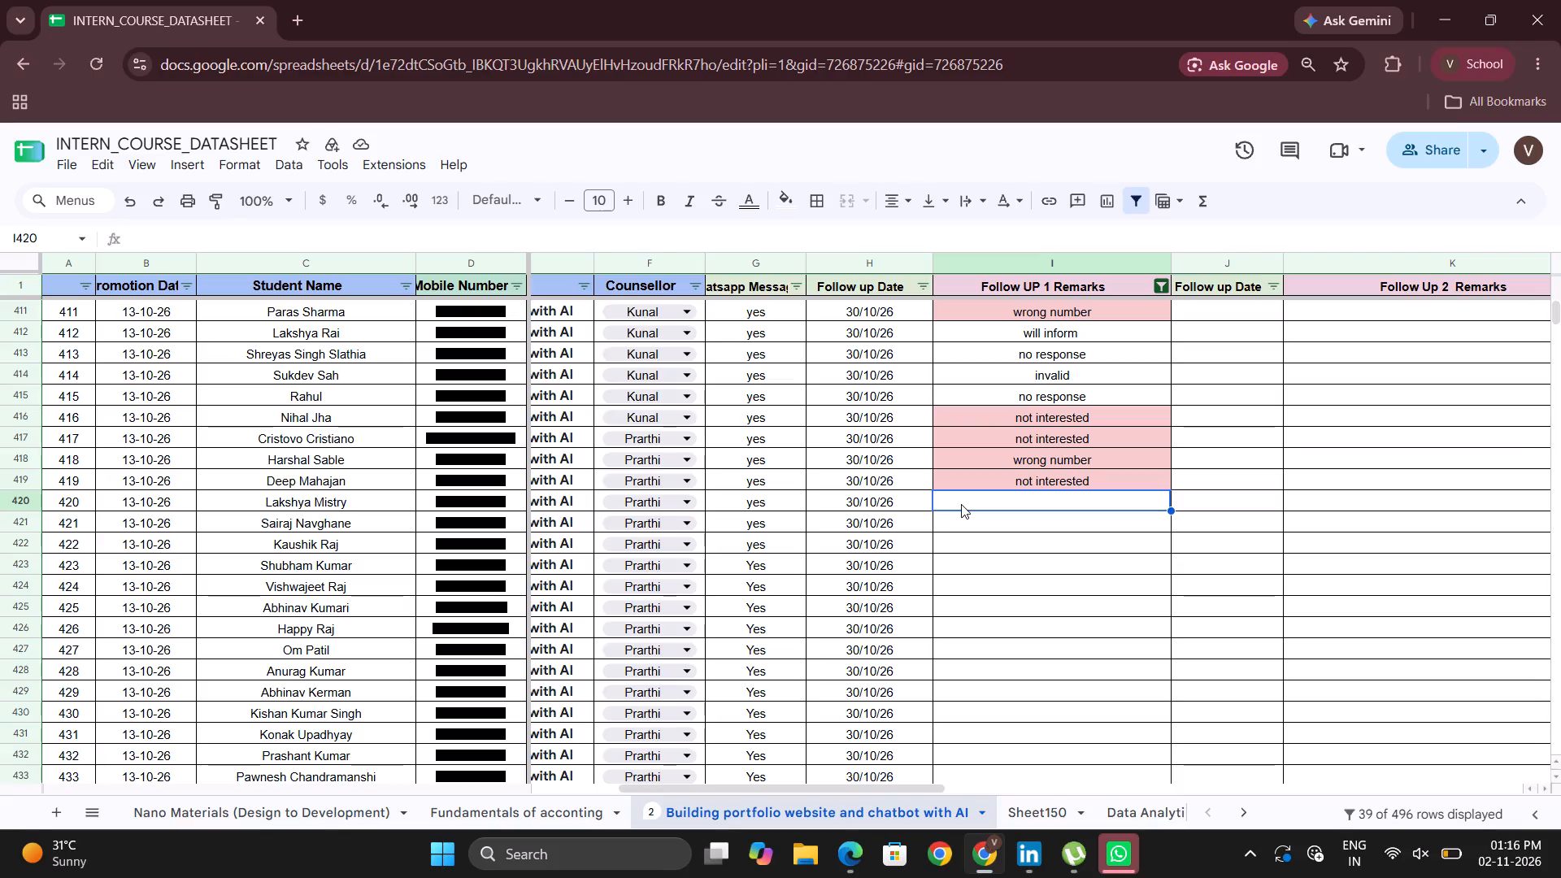
Switch to LinkedIn in Microsoft Edge and accept the next twenty pending connection invitations on the Network page.
{"action": "left_click", "coordinate": [1027, 872]}
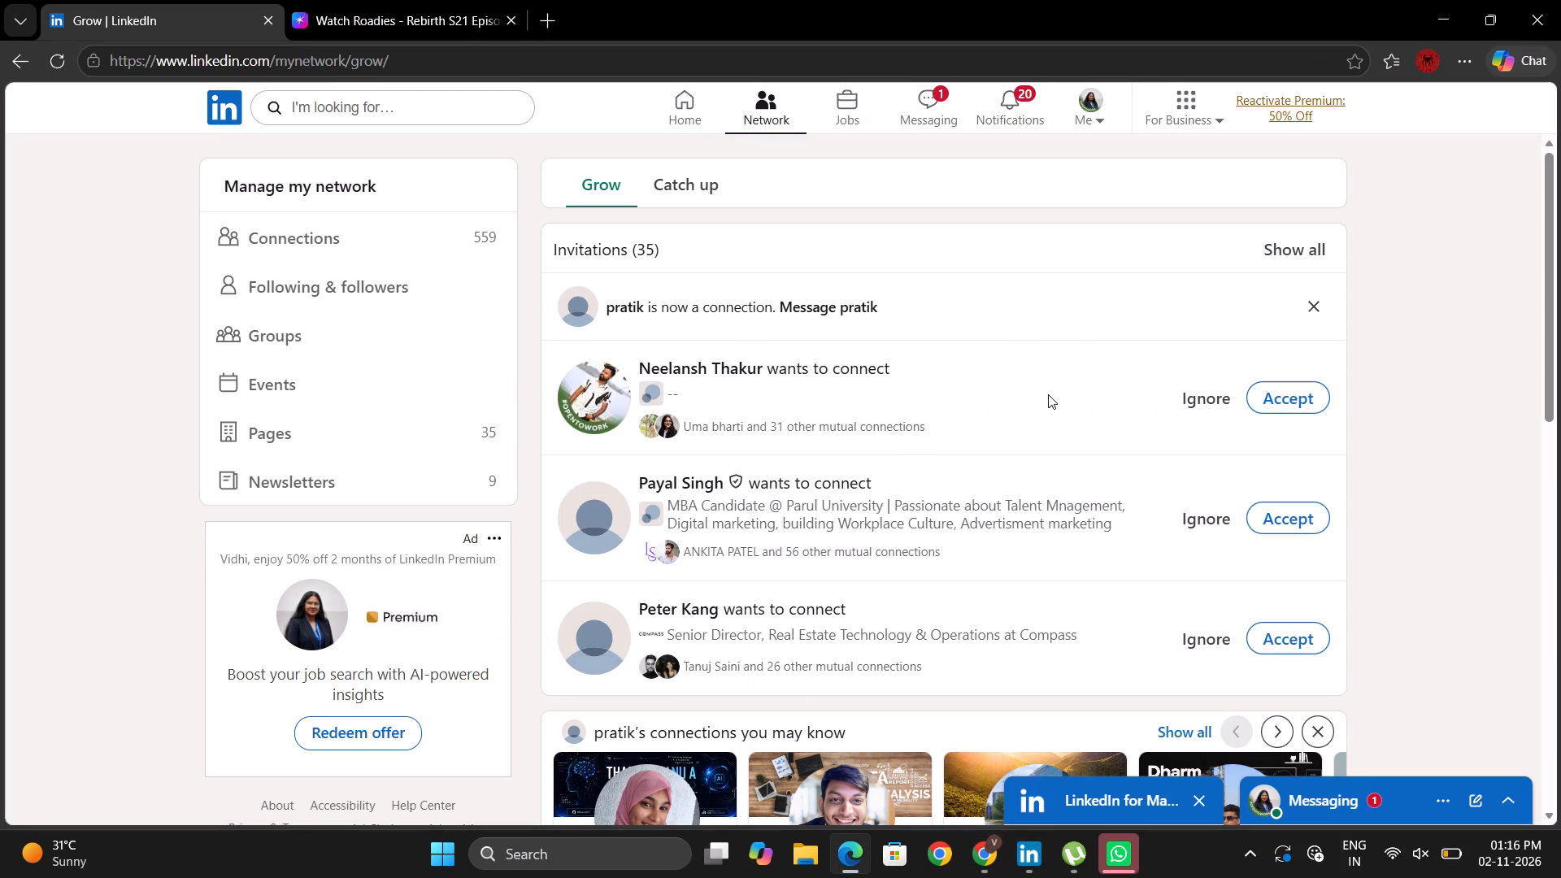
{"action": "left_click", "coordinate": [1271, 388]}
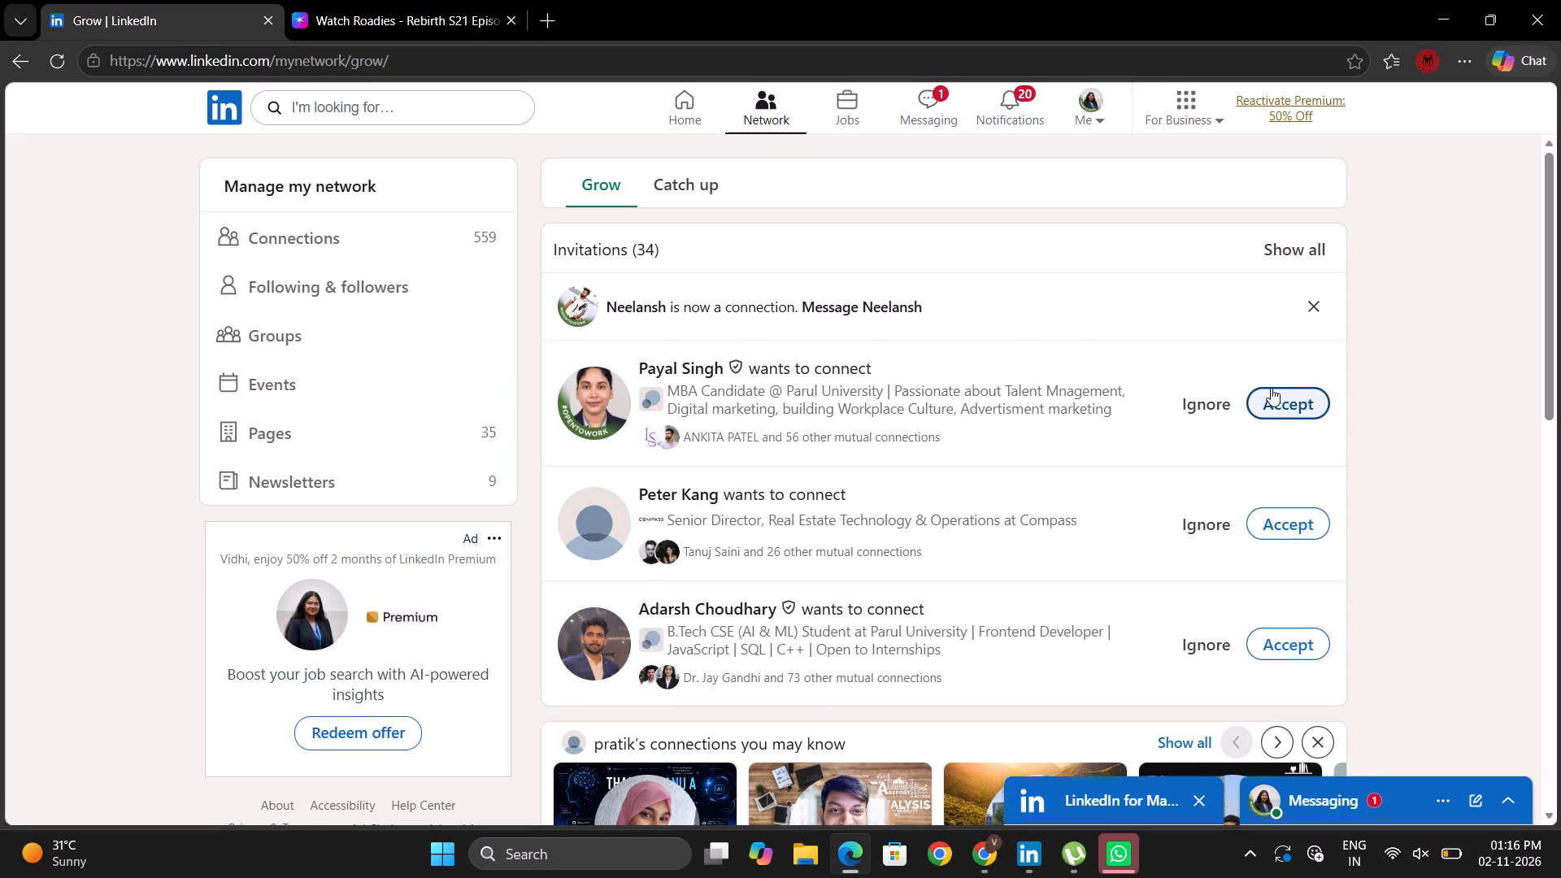
{"action": "left_click", "coordinate": [1271, 388]}
{"action": "left_click", "coordinate": [1271, 388]}
{"action": "left_click", "coordinate": [1271, 388]}
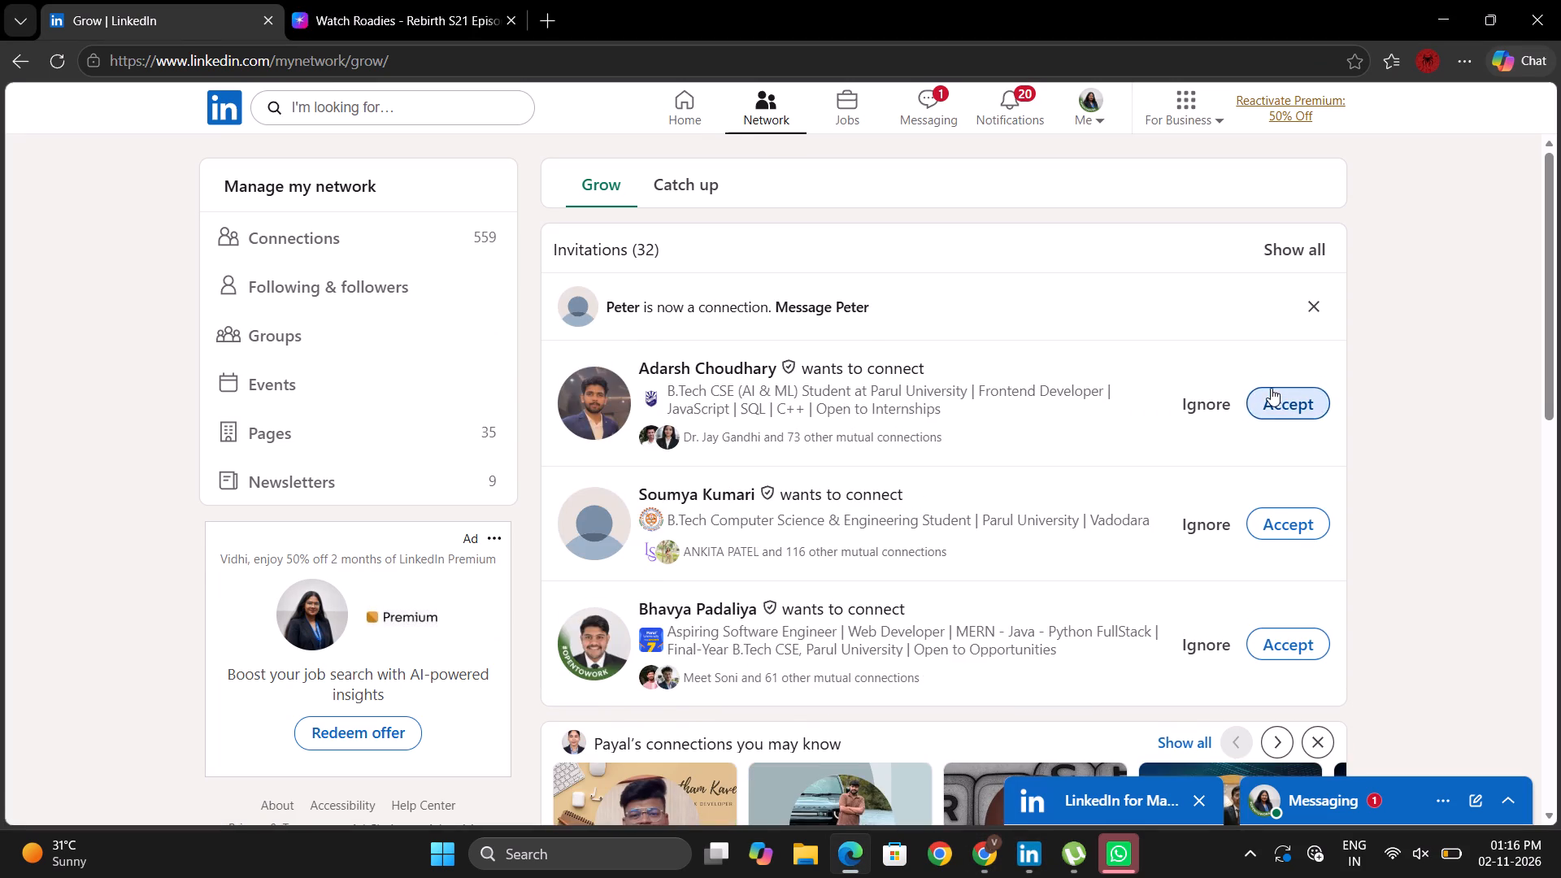
{"action": "left_click", "coordinate": [1271, 388]}
{"action": "left_click", "coordinate": [1271, 388]}
{"action": "left_click", "coordinate": [1271, 388]}
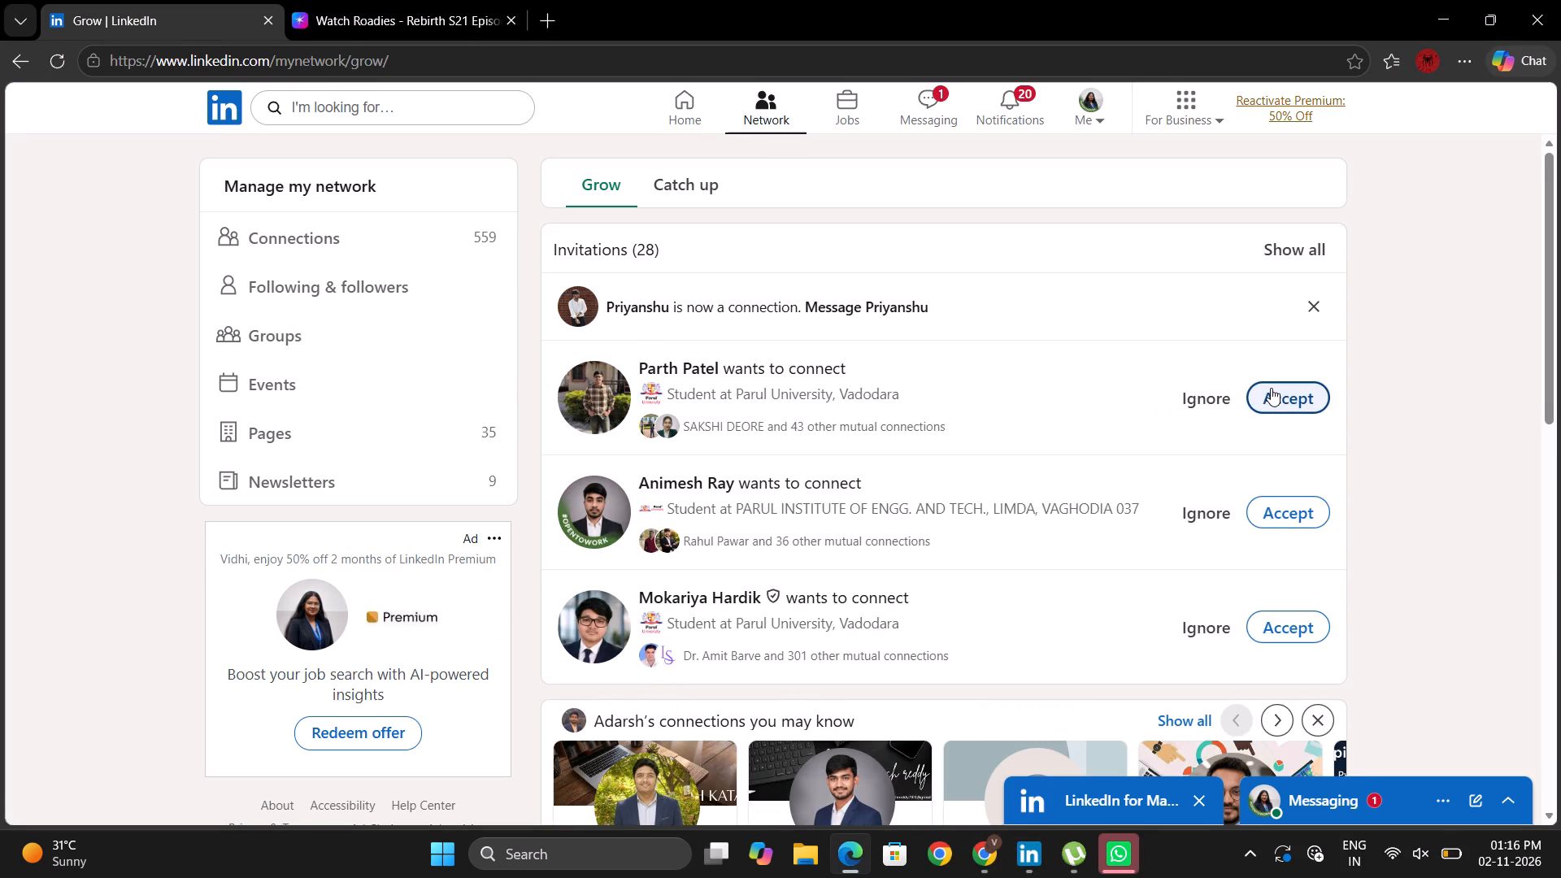
{"action": "left_click", "coordinate": [1271, 388]}
{"action": "left_click", "coordinate": [1271, 388]}
{"action": "left_click", "coordinate": [1271, 388]}
{"action": "left_click", "coordinate": [1271, 388]}
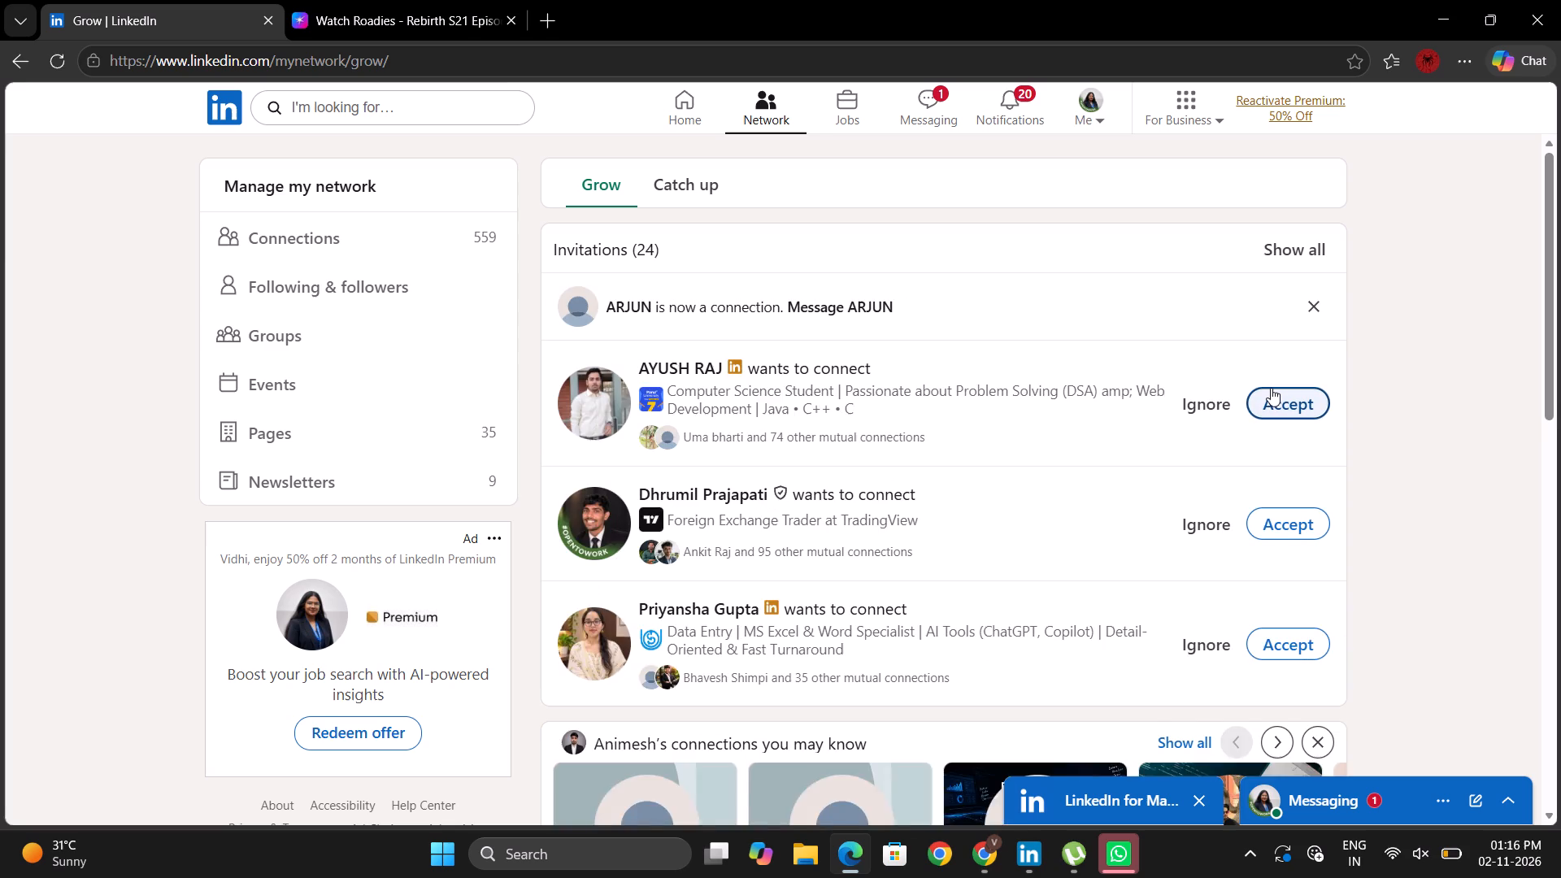
{"action": "left_click", "coordinate": [1271, 388]}
{"action": "left_click", "coordinate": [1271, 388]}
{"action": "left_click", "coordinate": [1271, 388]}
{"action": "left_click", "coordinate": [1271, 388]}
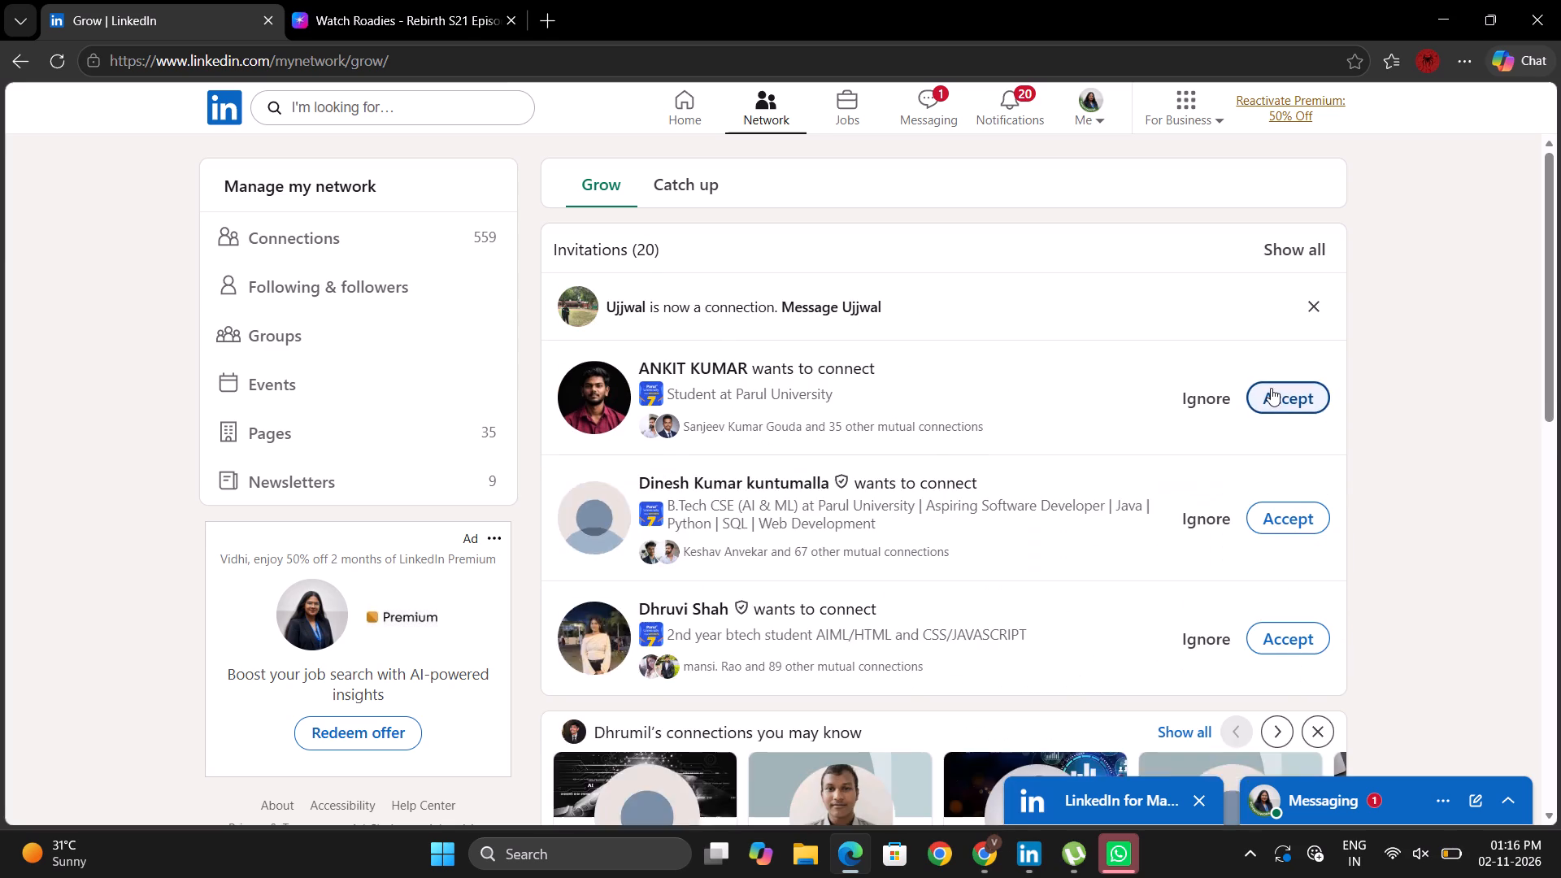
{"action": "left_click", "coordinate": [1271, 388]}
{"action": "double_click", "coordinate": [1271, 388]}
{"action": "double_click", "coordinate": [1271, 388]}
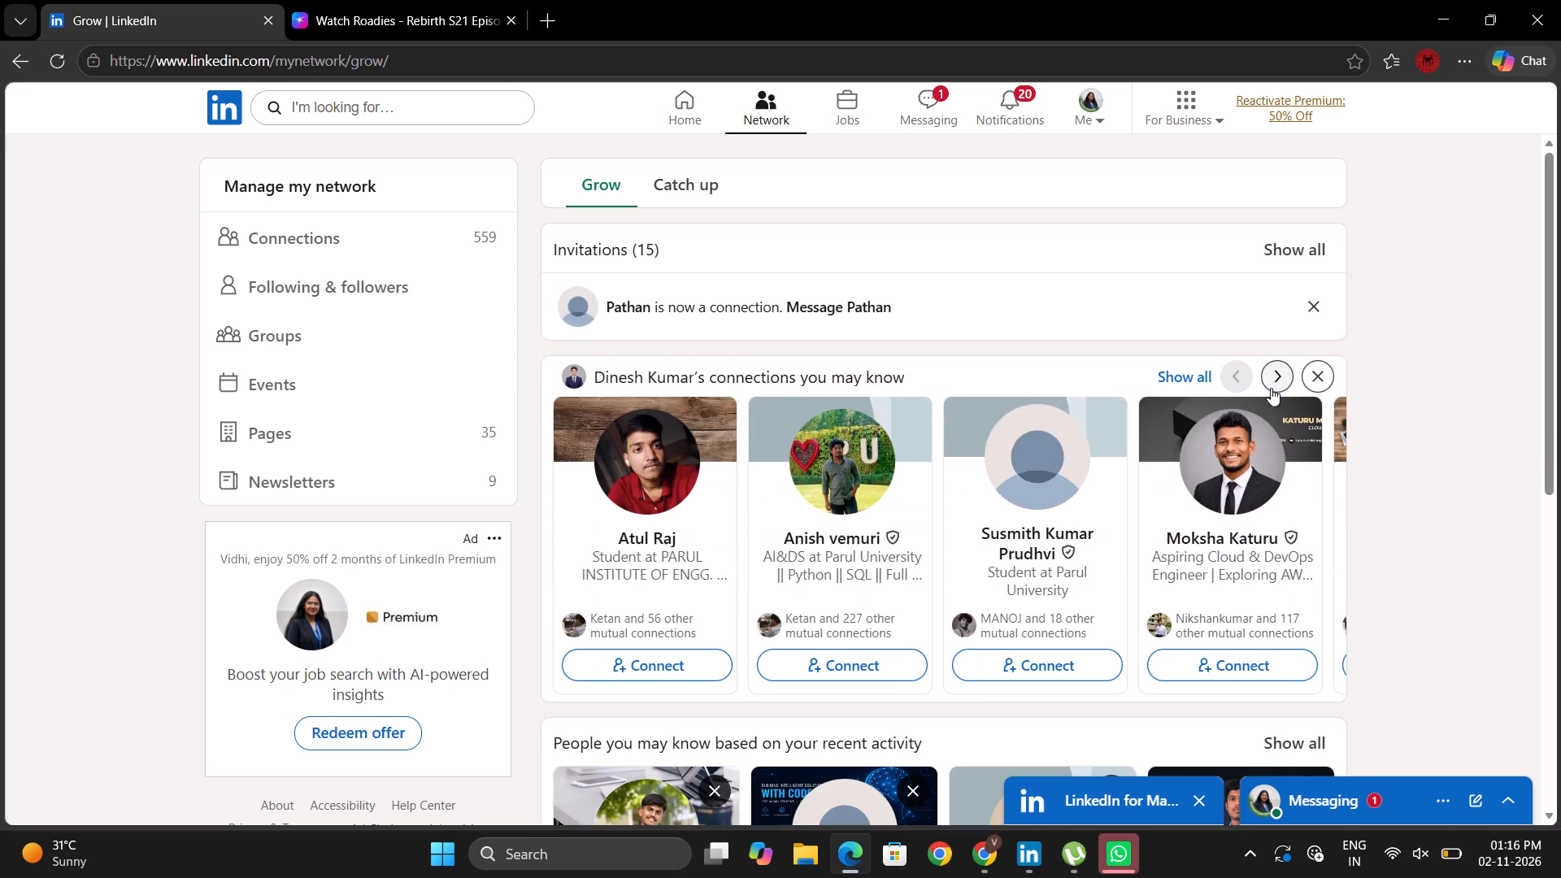
Show all received invitations and accept the ten connection requests listed, from Rayi through Jogu.
{"action": "scroll", "coordinate": [968, 273], "scroll_direction": "up", "scroll_amount": 4}
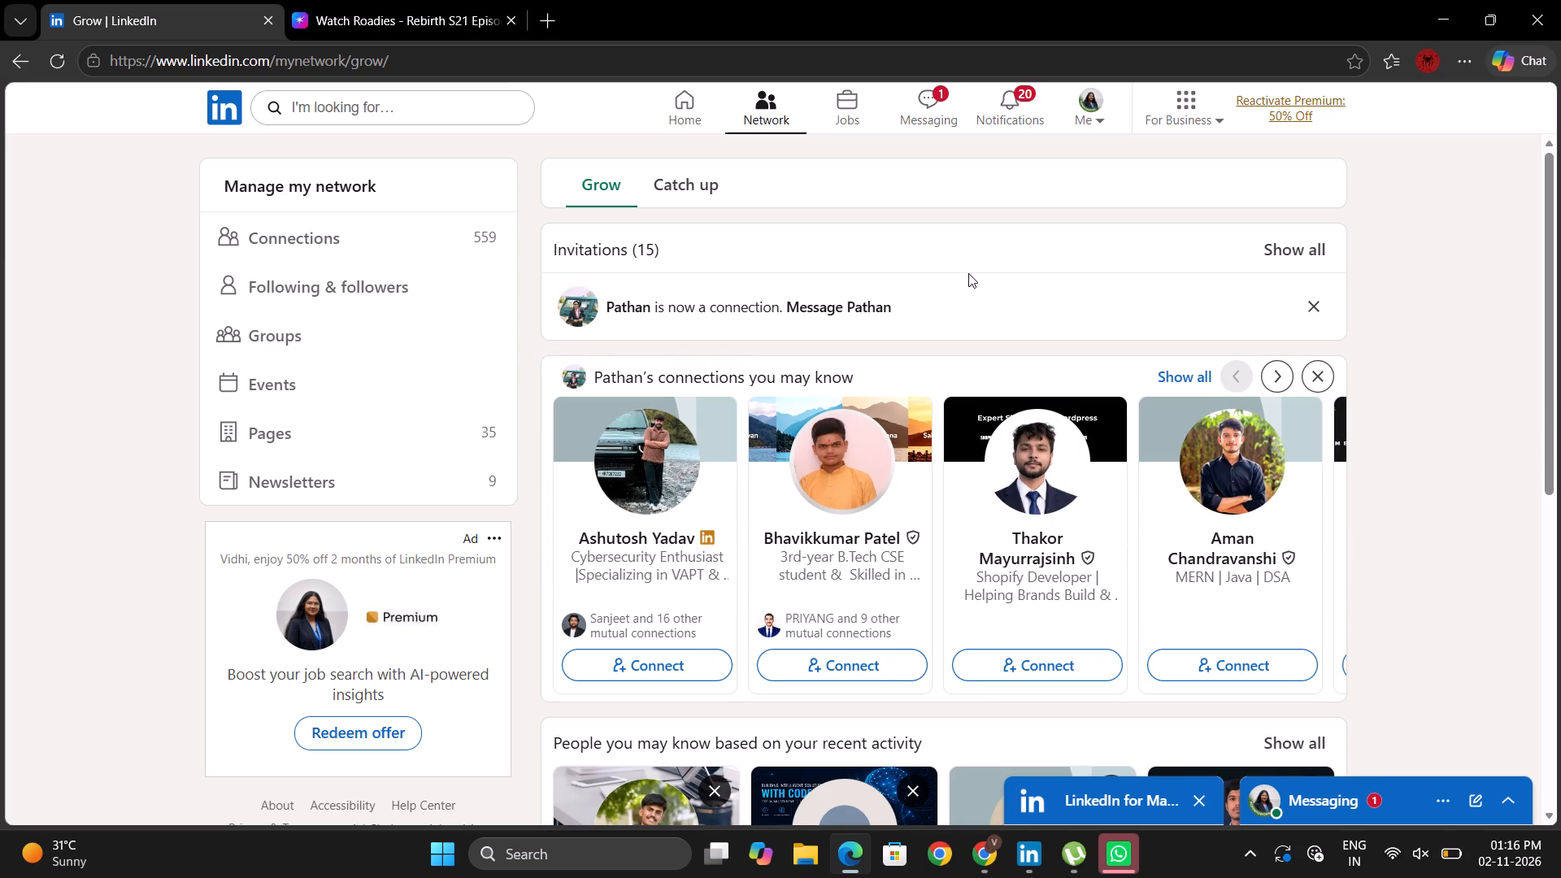
{"action": "scroll", "coordinate": [968, 273], "scroll_direction": "up", "scroll_amount": 2}
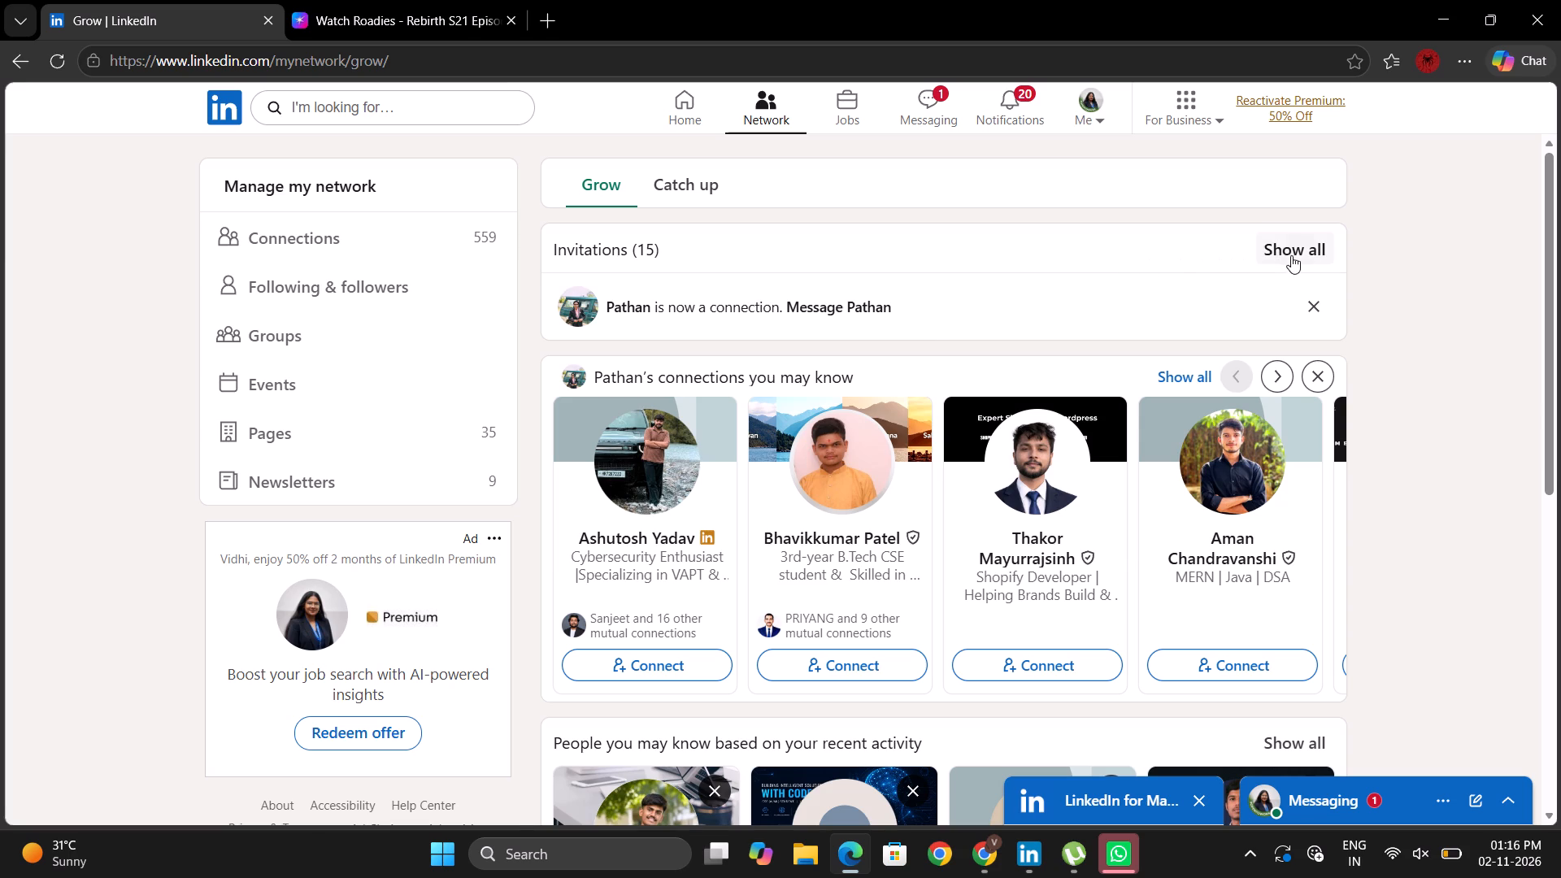
{"action": "left_click", "coordinate": [1294, 252]}
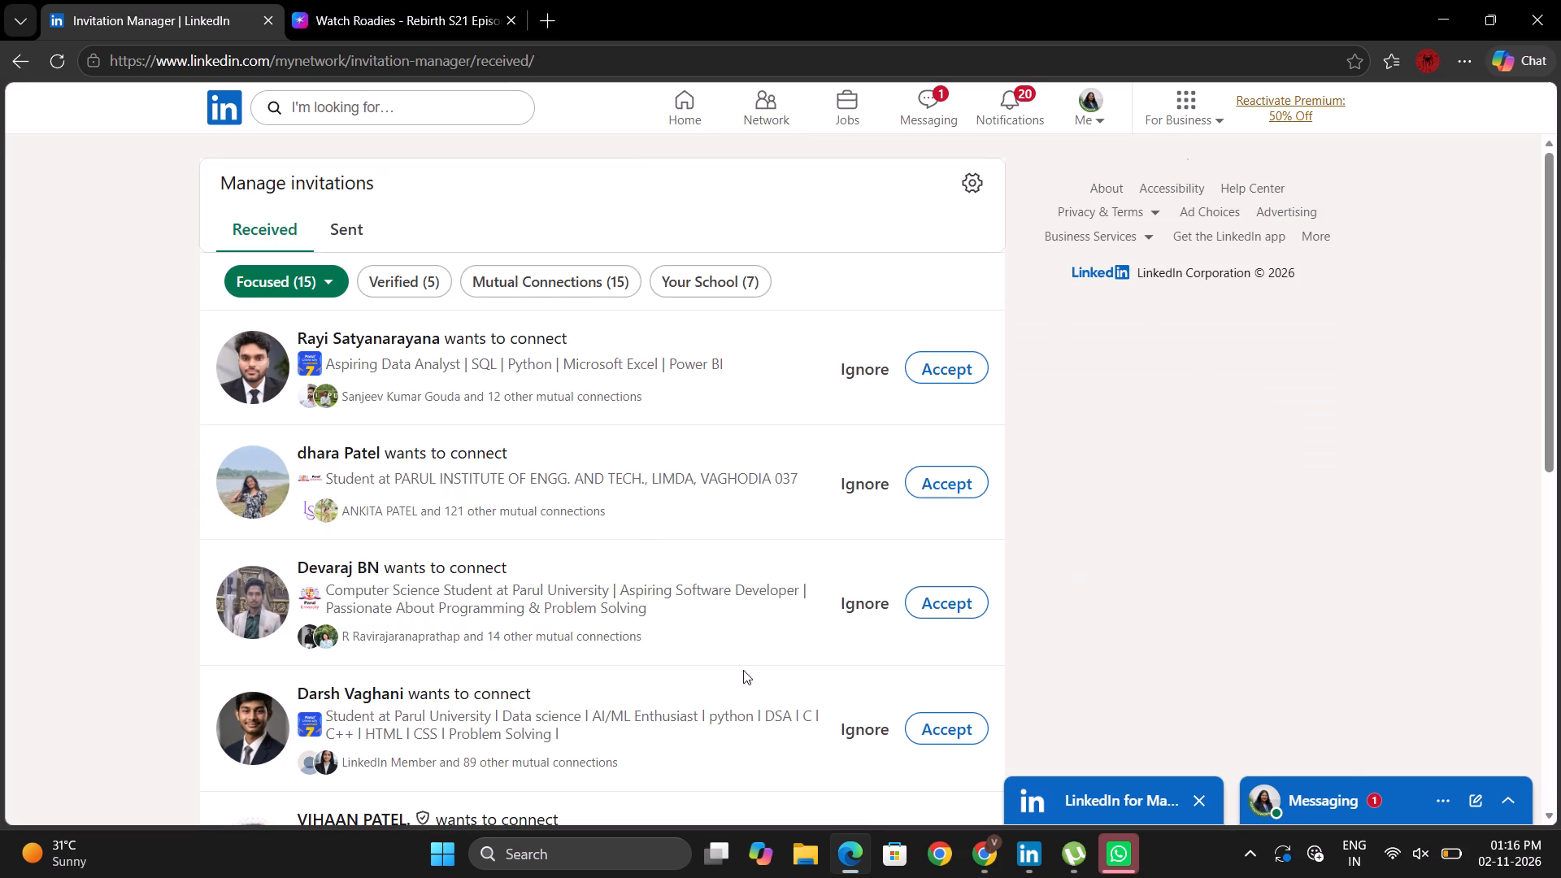
{"action": "left_click", "coordinate": [962, 366]}
{"action": "left_click", "coordinate": [962, 366]}
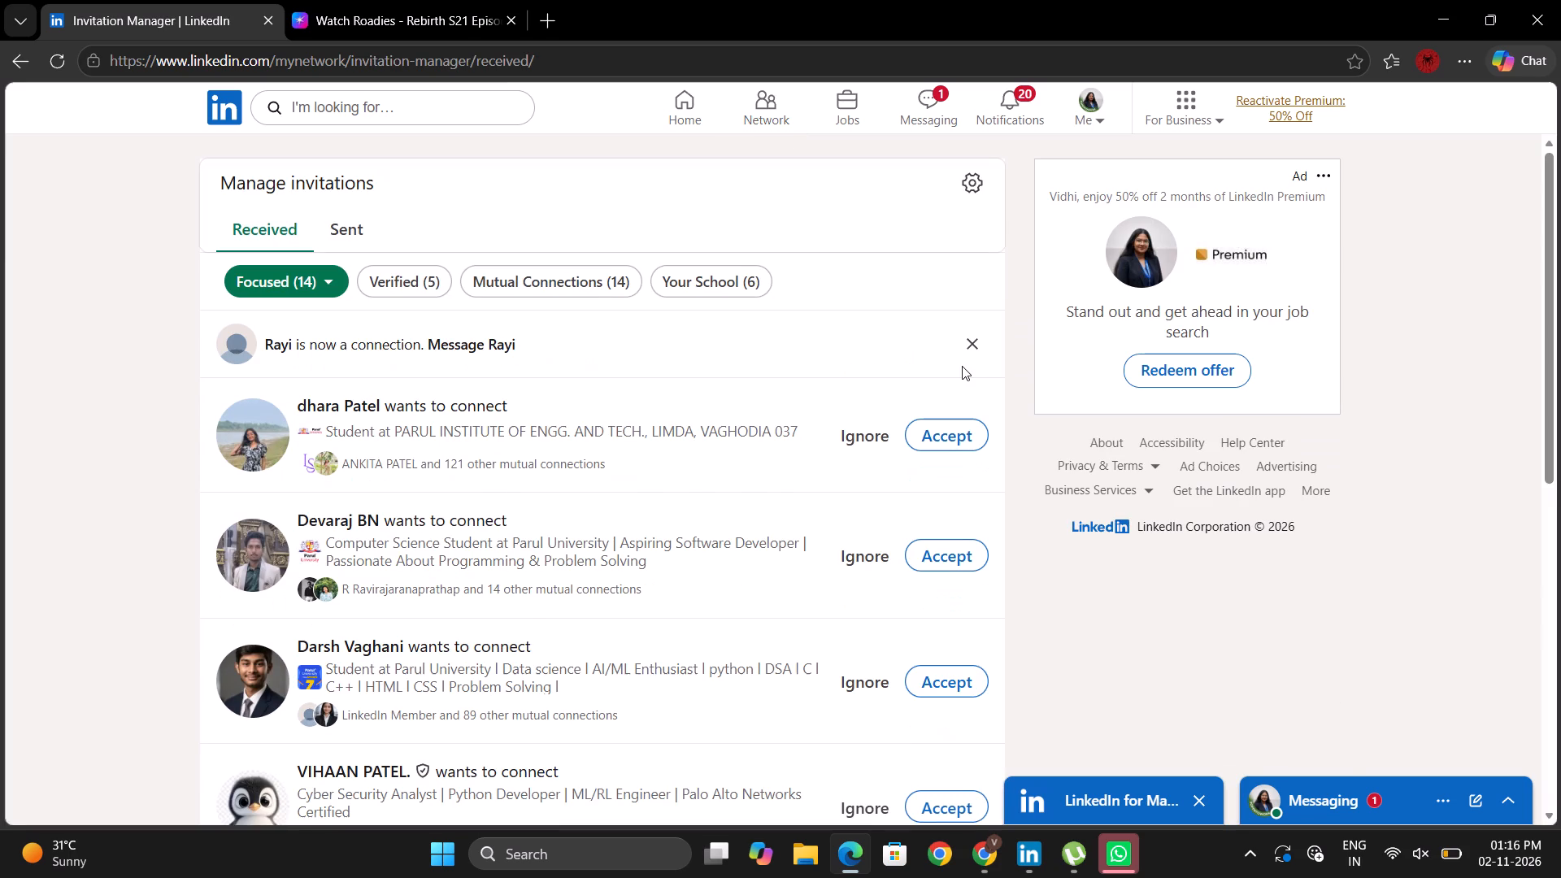
{"action": "left_click", "coordinate": [960, 424]}
{"action": "left_click", "coordinate": [966, 511]}
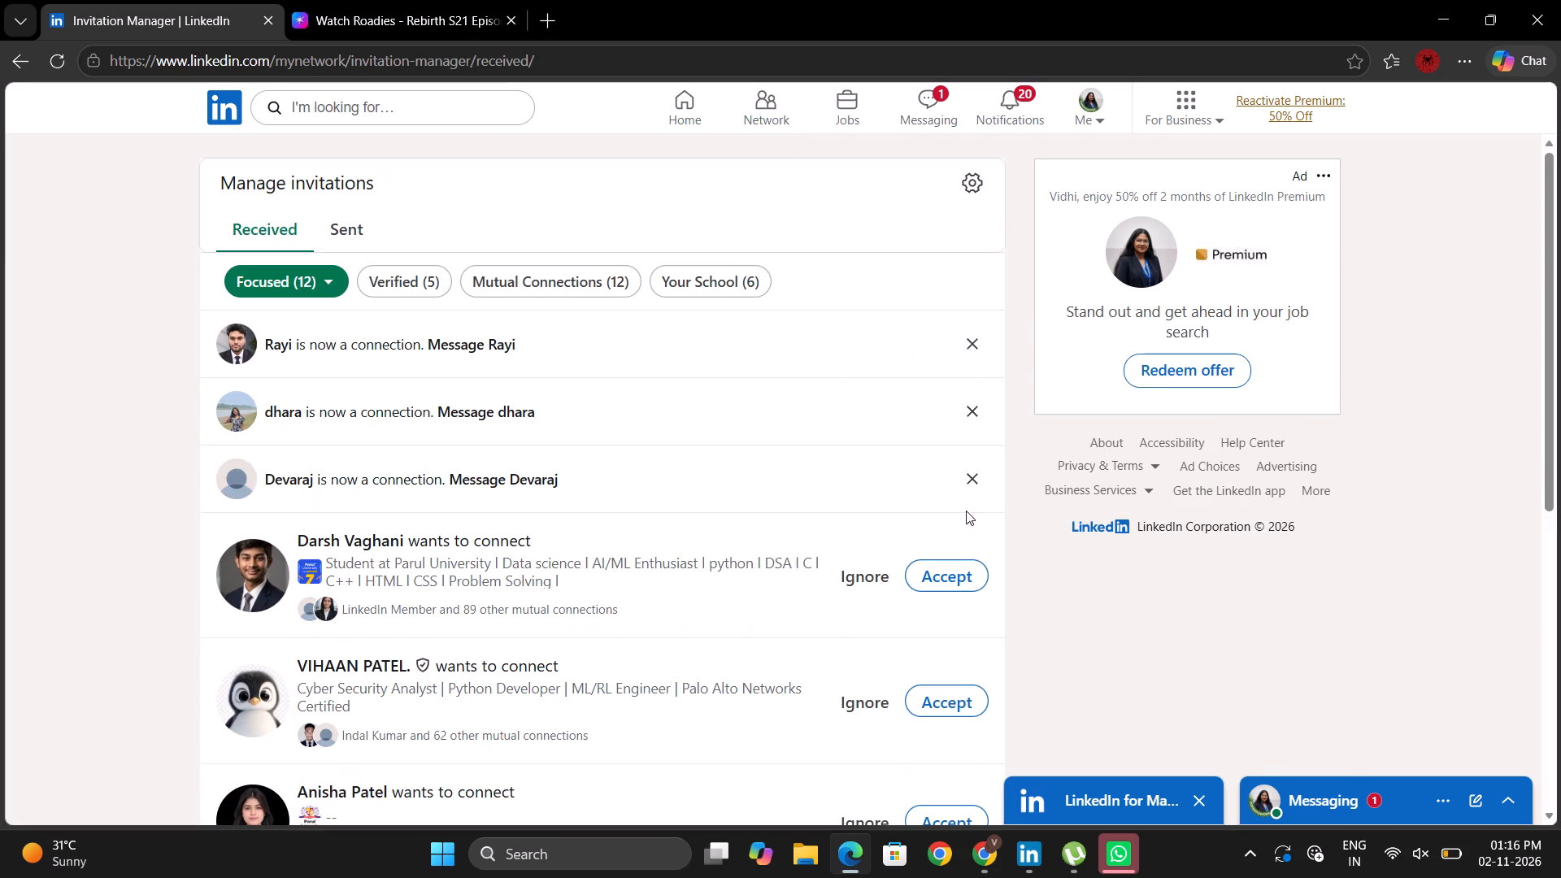
{"action": "left_click", "coordinate": [958, 575]}
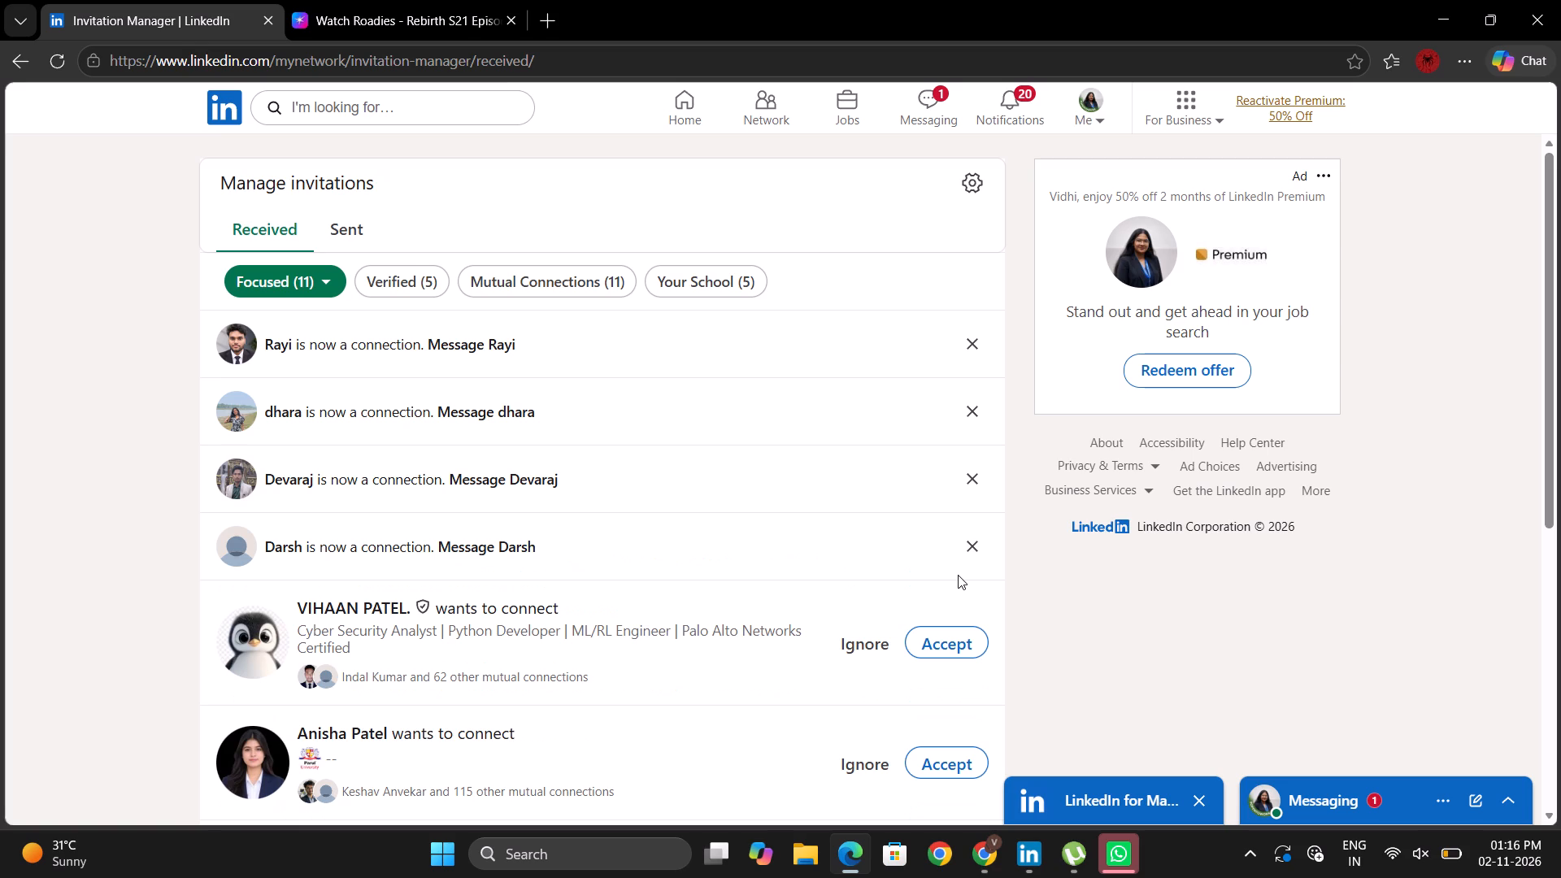
{"action": "left_click", "coordinate": [952, 640]}
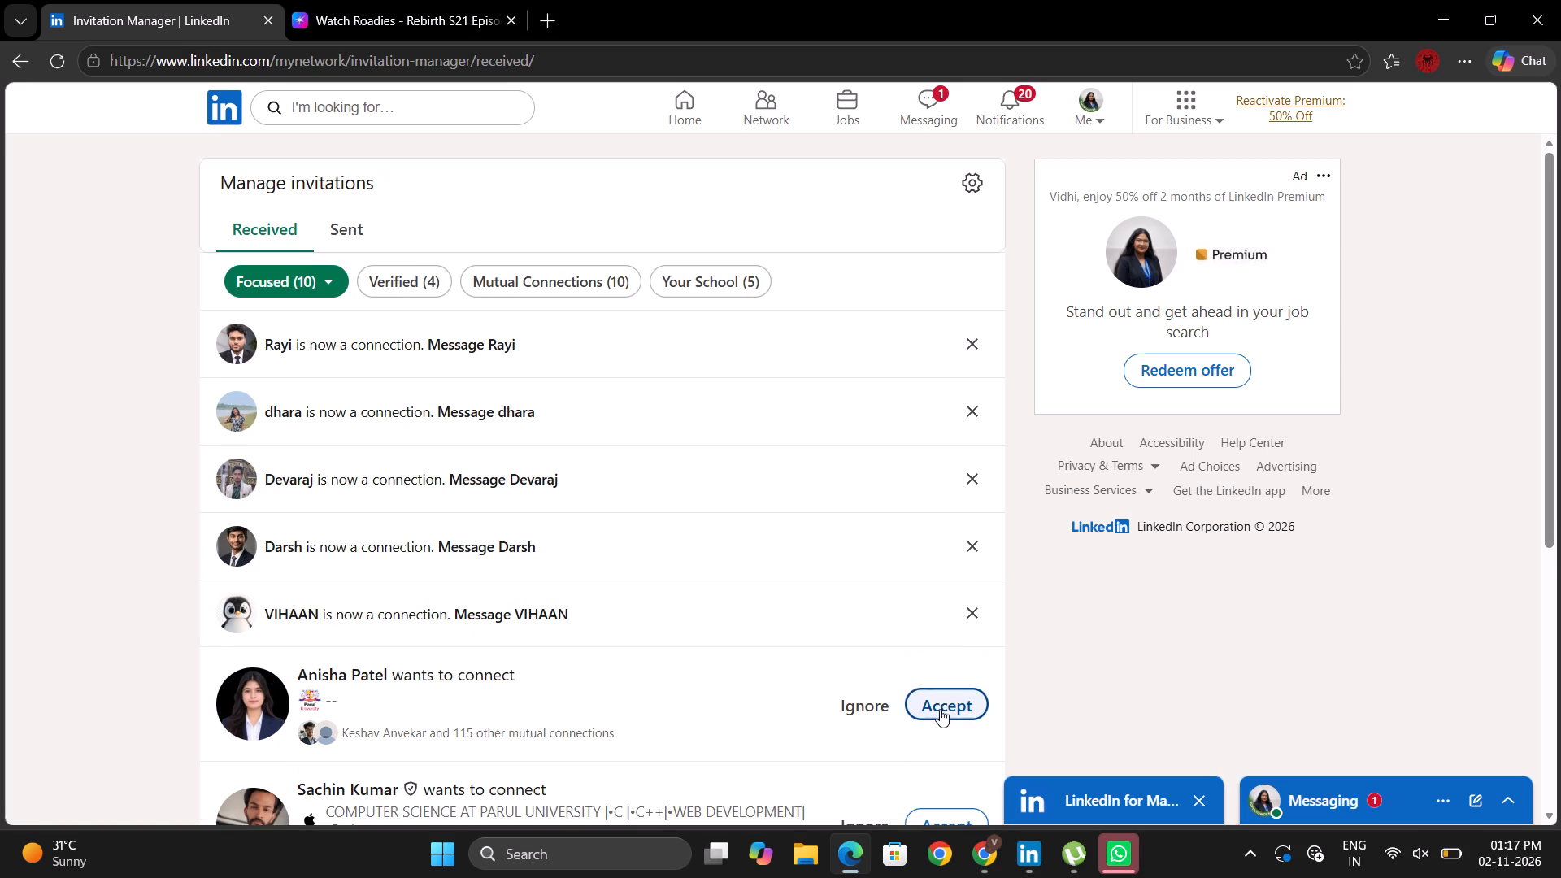
{"action": "left_click", "coordinate": [941, 713]}
{"action": "scroll", "coordinate": [941, 713], "scroll_direction": "down", "scroll_amount": 6}
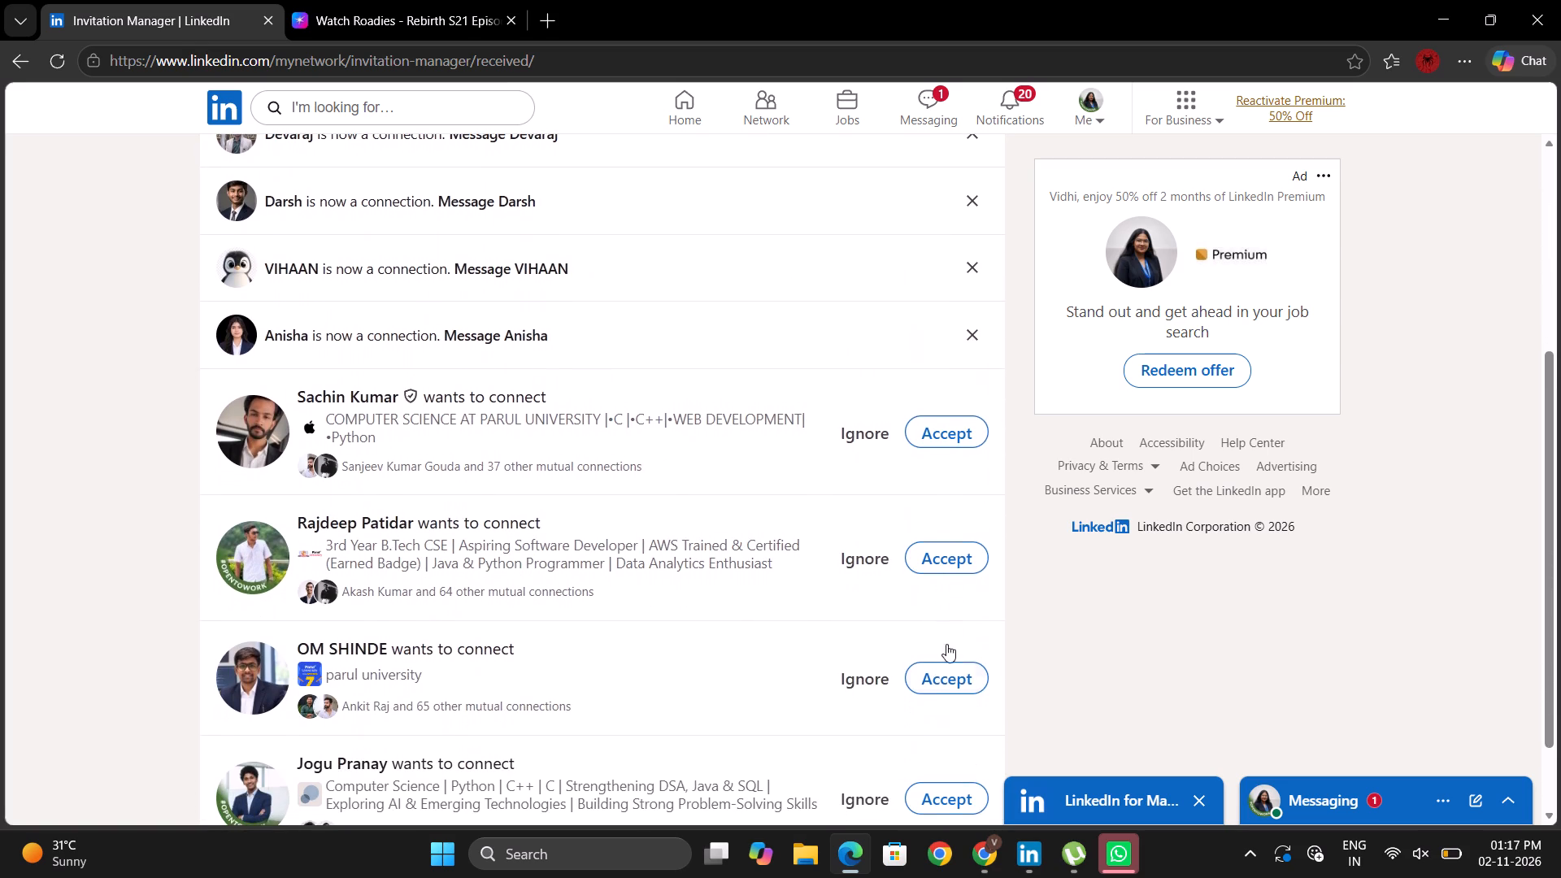
{"action": "left_click", "coordinate": [947, 450]}
{"action": "left_click", "coordinate": [951, 431]}
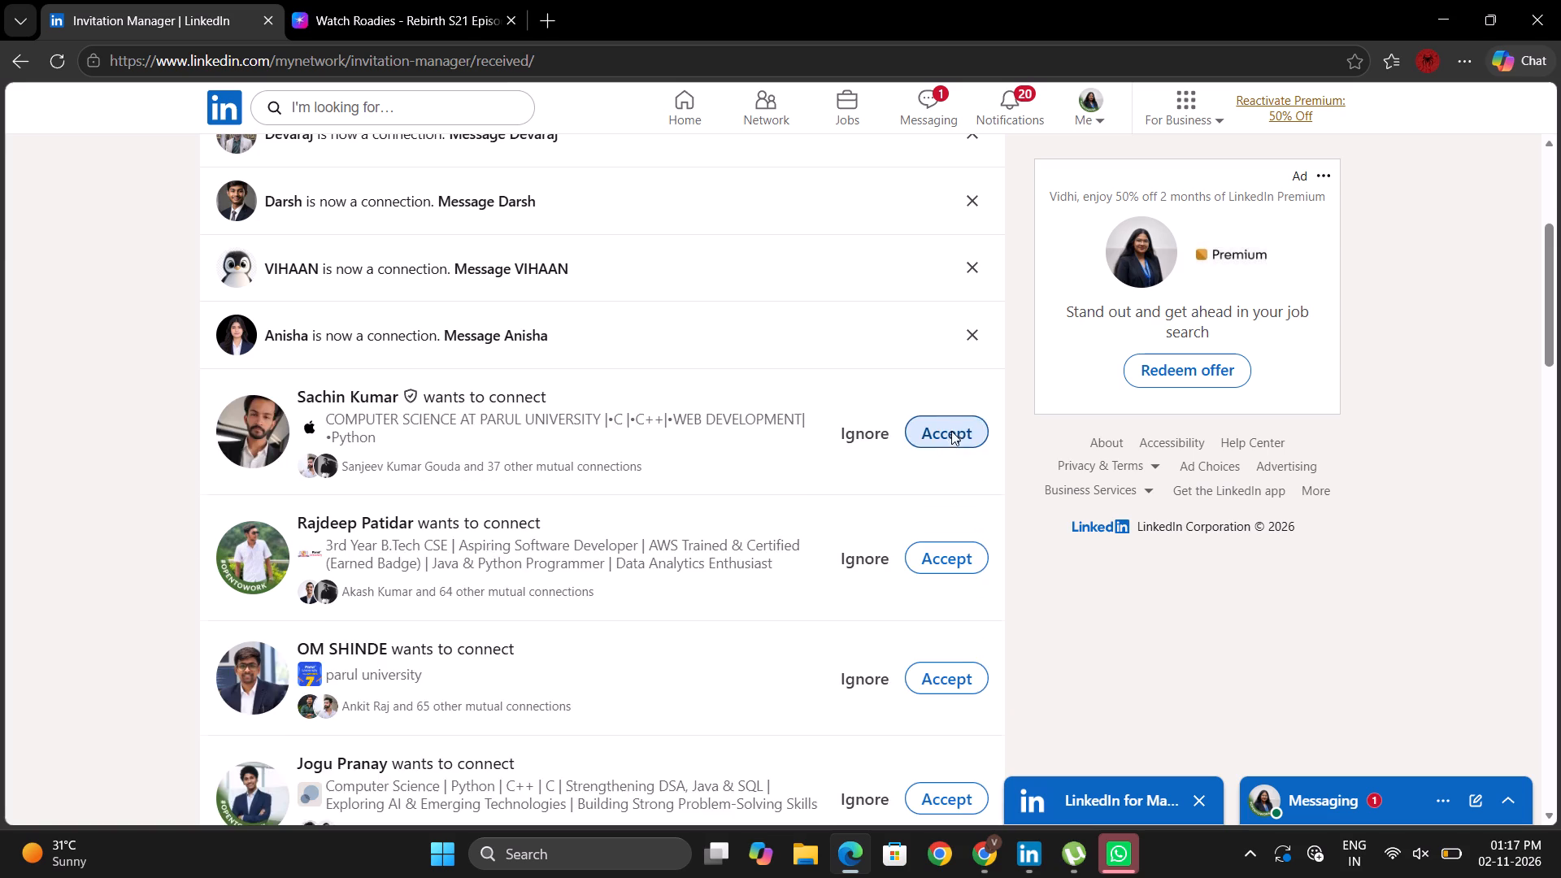
{"action": "left_click", "coordinate": [949, 498]}
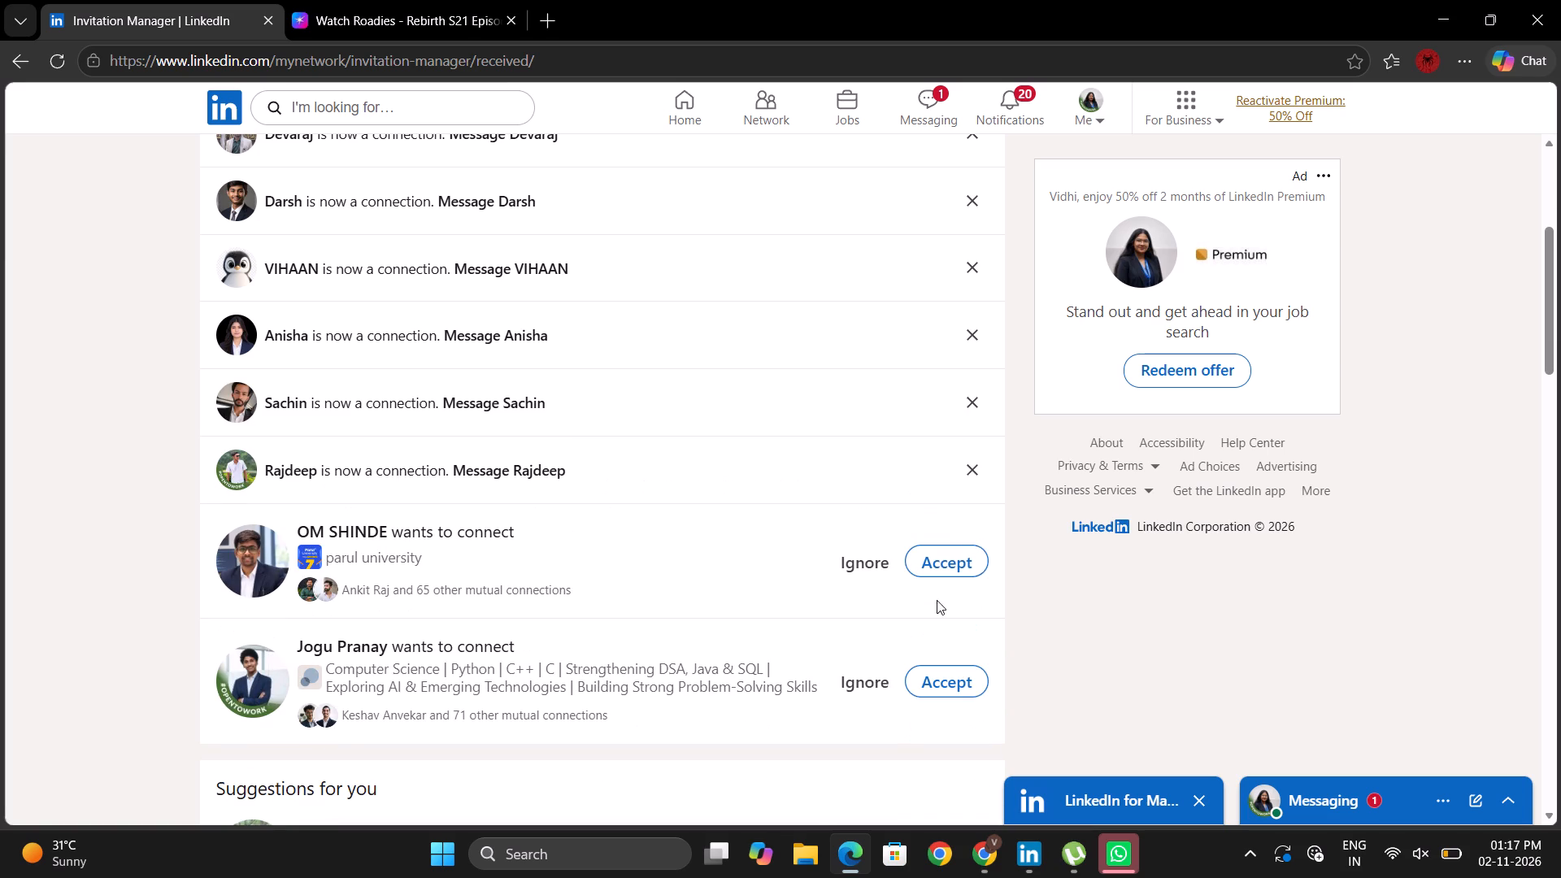
{"action": "left_click", "coordinate": [943, 559]}
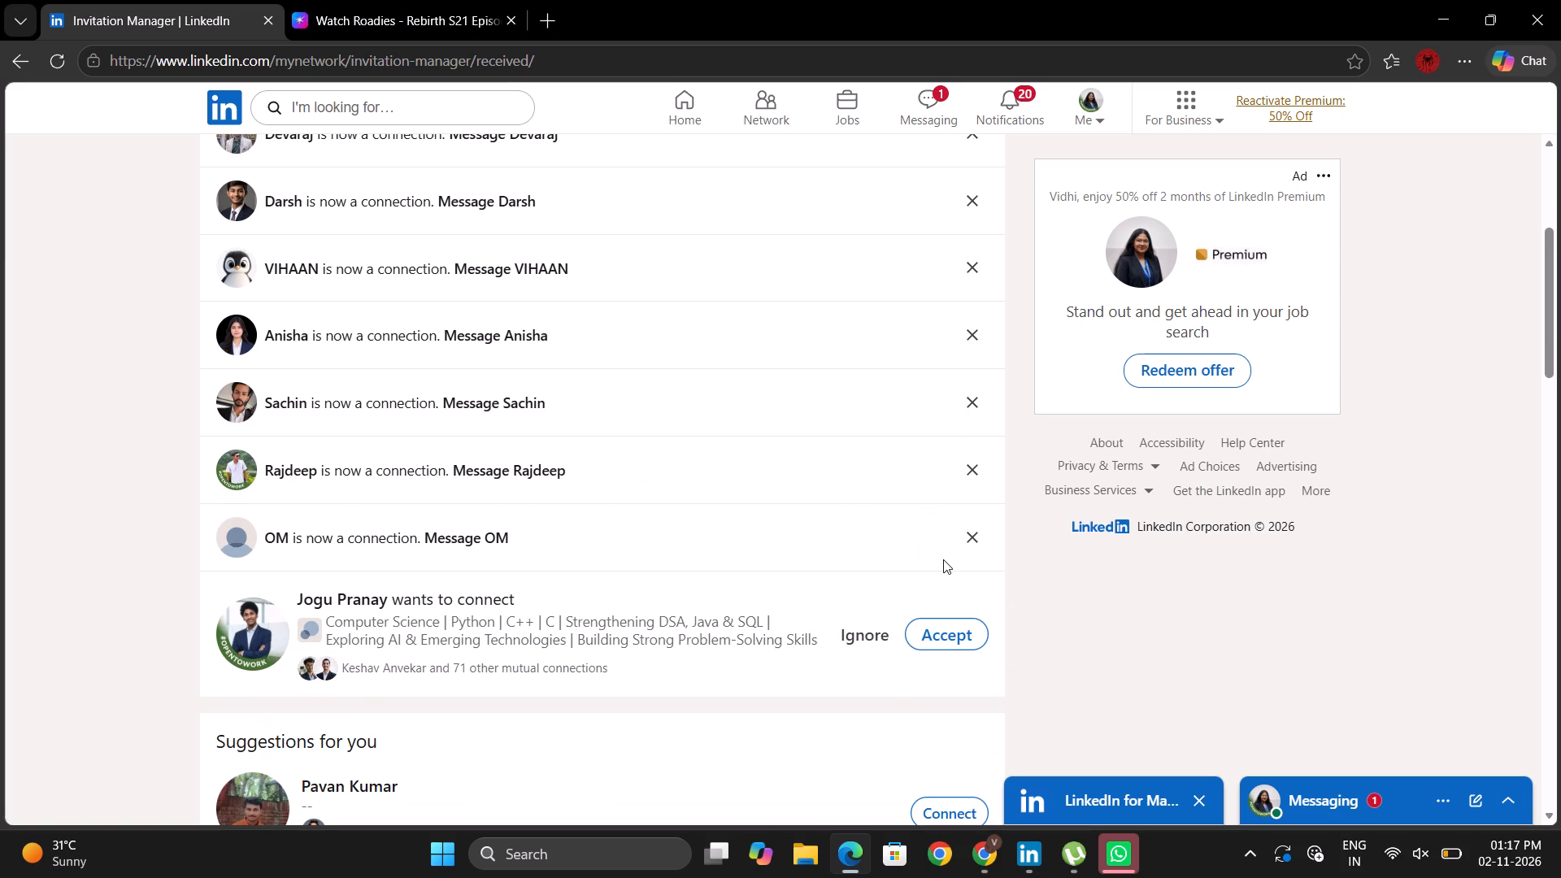
{"action": "left_click", "coordinate": [935, 624]}
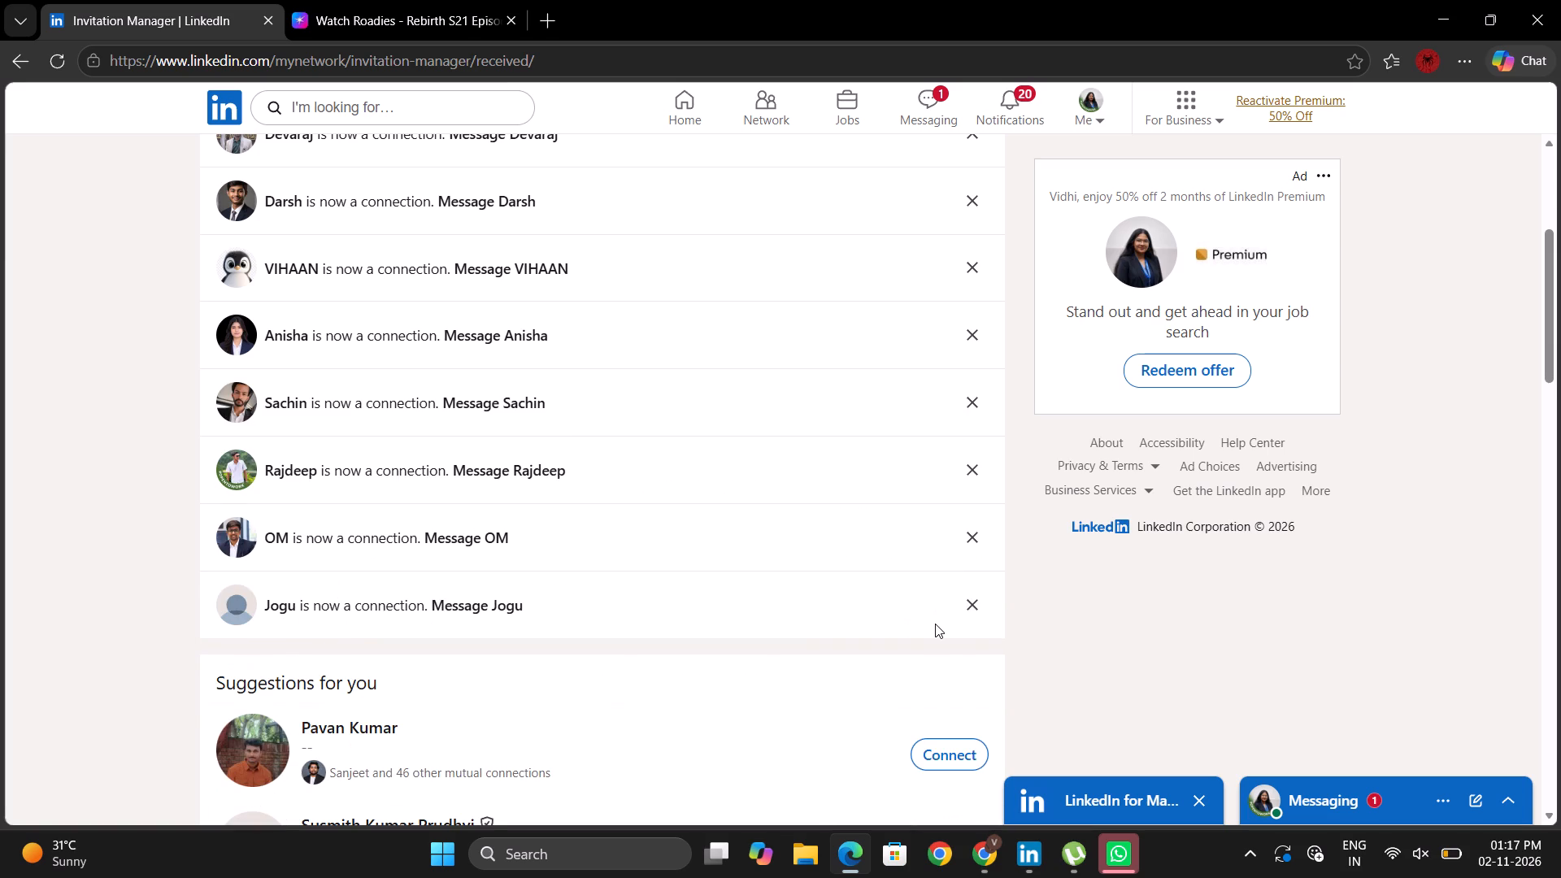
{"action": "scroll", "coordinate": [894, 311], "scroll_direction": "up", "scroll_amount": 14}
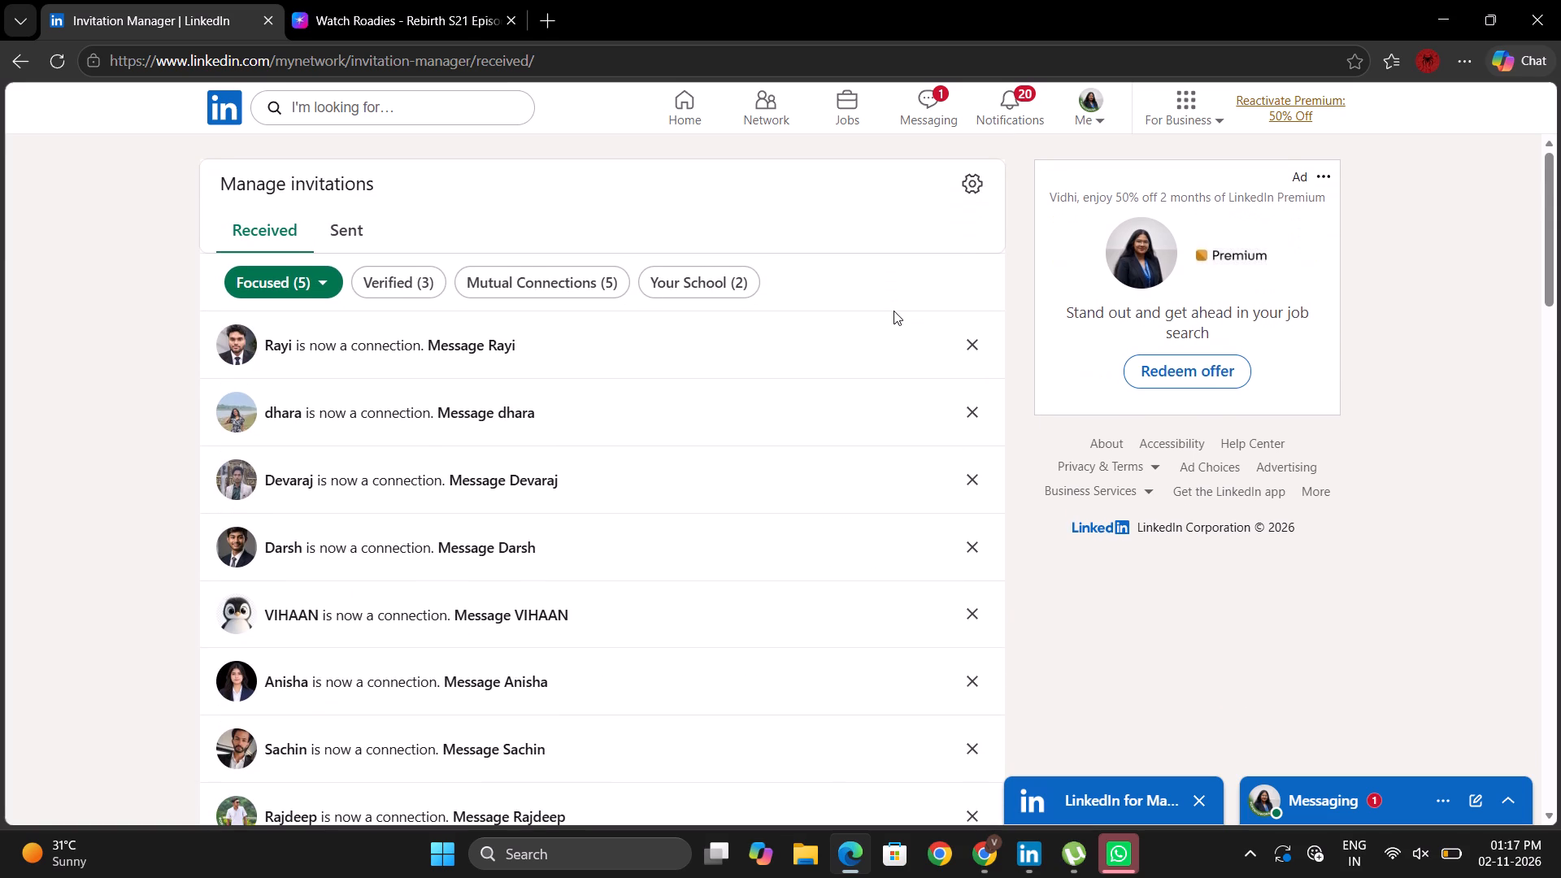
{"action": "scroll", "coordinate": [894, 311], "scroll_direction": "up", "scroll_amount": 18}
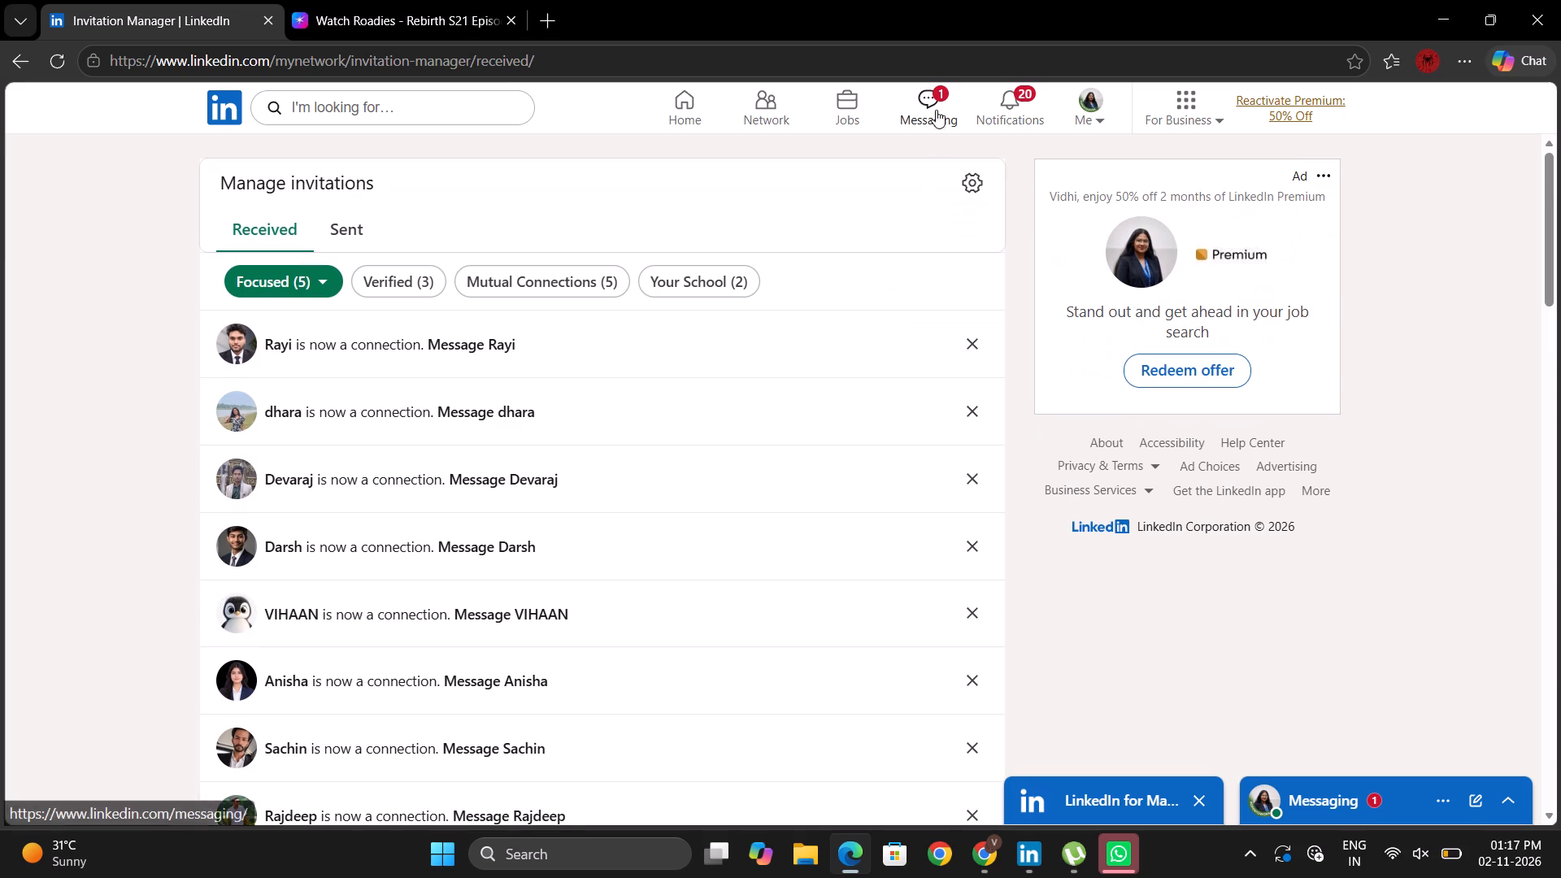